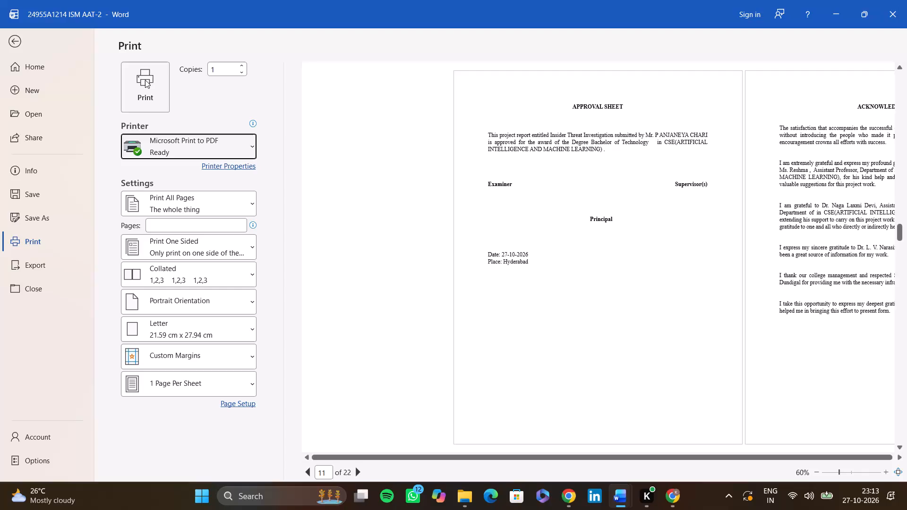
# Print the whole report to PDF, replacing the existing "dl cep" PDF for this student in Downloads.
pyautogui.click(145, 80)
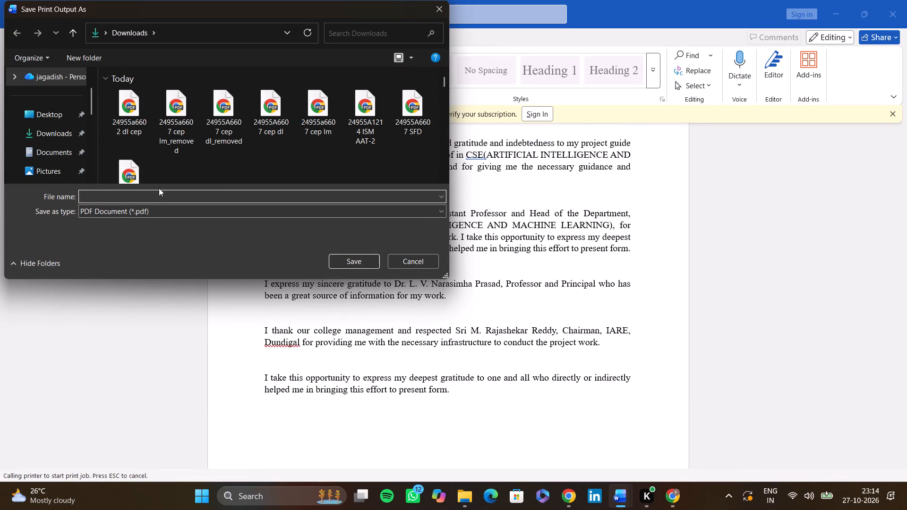
pyautogui.click(129, 126)
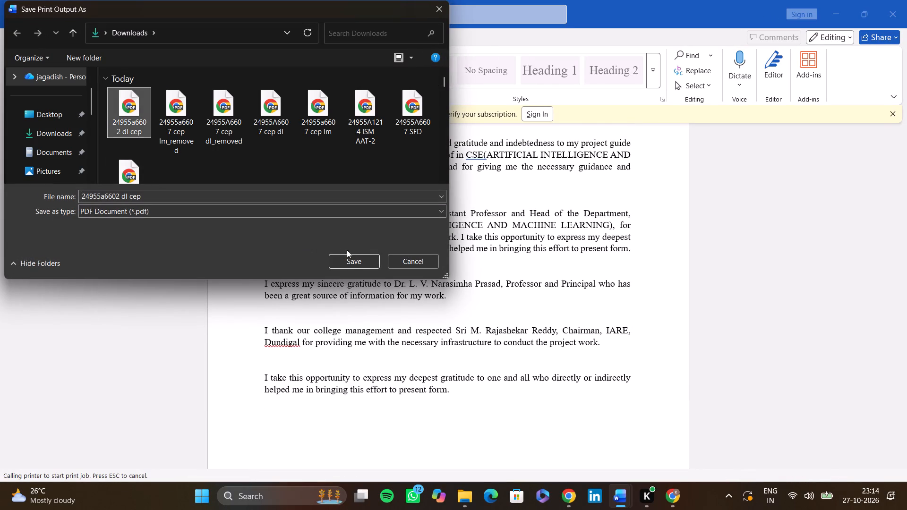
pyautogui.click(351, 259)
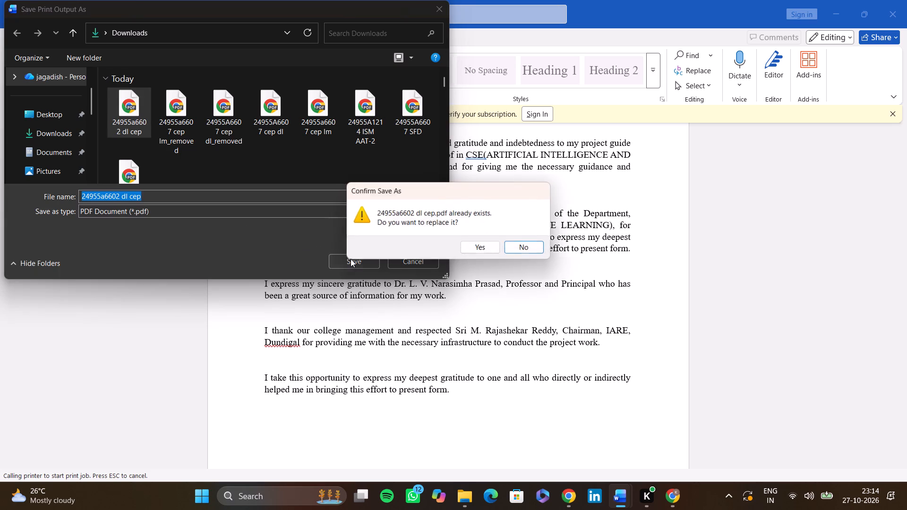
pyautogui.click(485, 249)
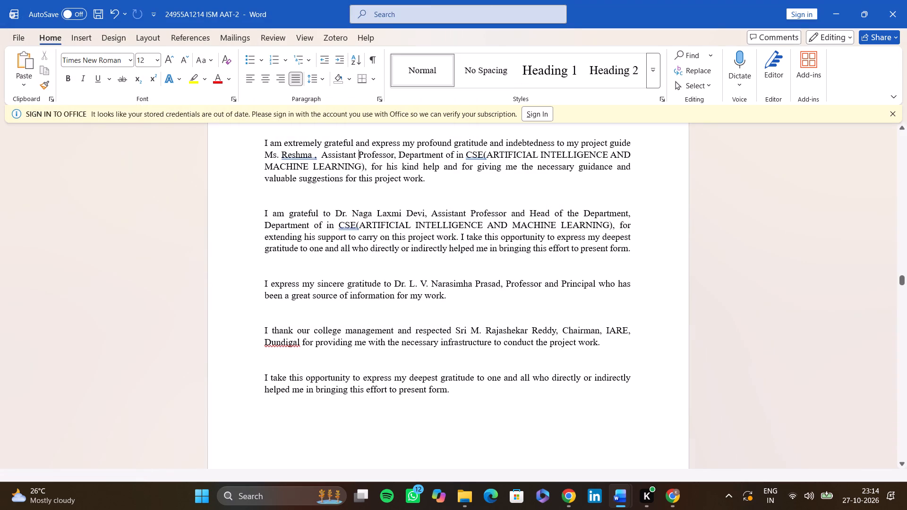
# Replace the project guide's name after "Ms." in the Acknowledgement with "Babitha".
pyautogui.click(310, 157)
pyautogui.press('BackSpace')
pyautogui.press('BackSpace')
pyautogui.press('BackSpace')
pyautogui.press('BackSpace')
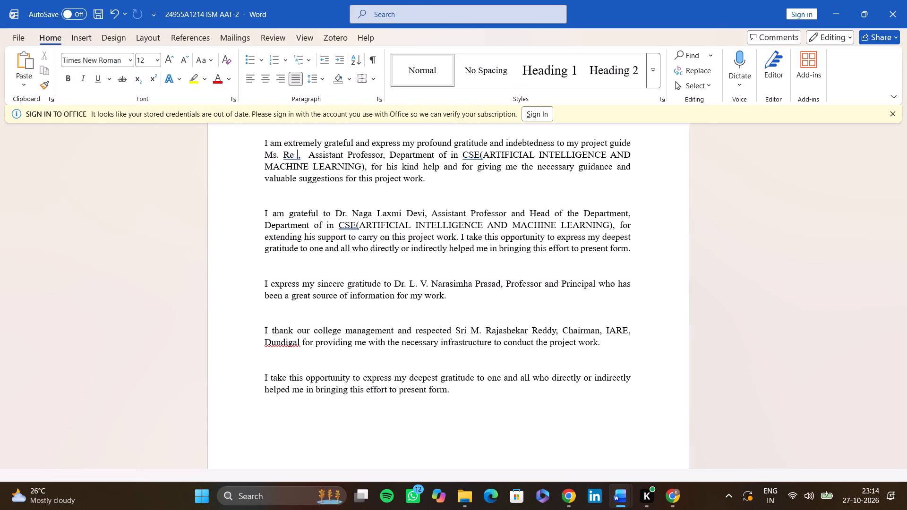
pyautogui.press('BackSpace')
pyautogui.press('BackSpace')
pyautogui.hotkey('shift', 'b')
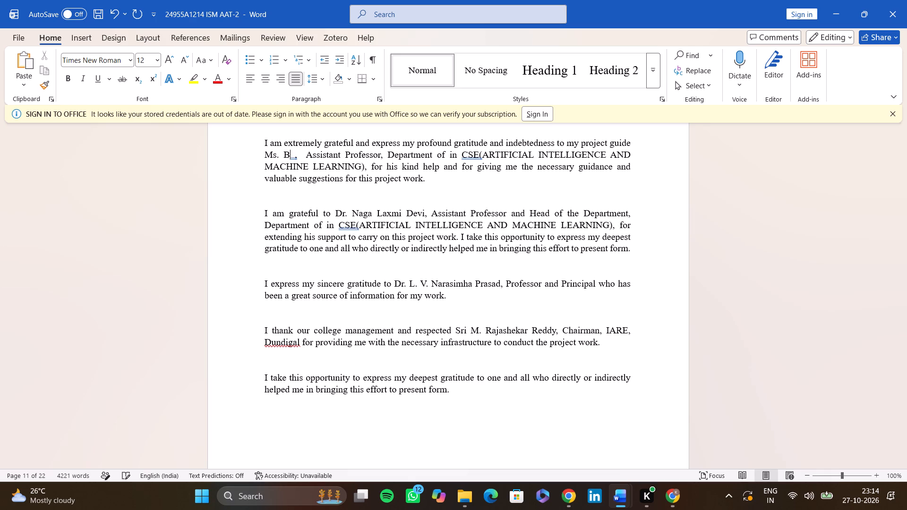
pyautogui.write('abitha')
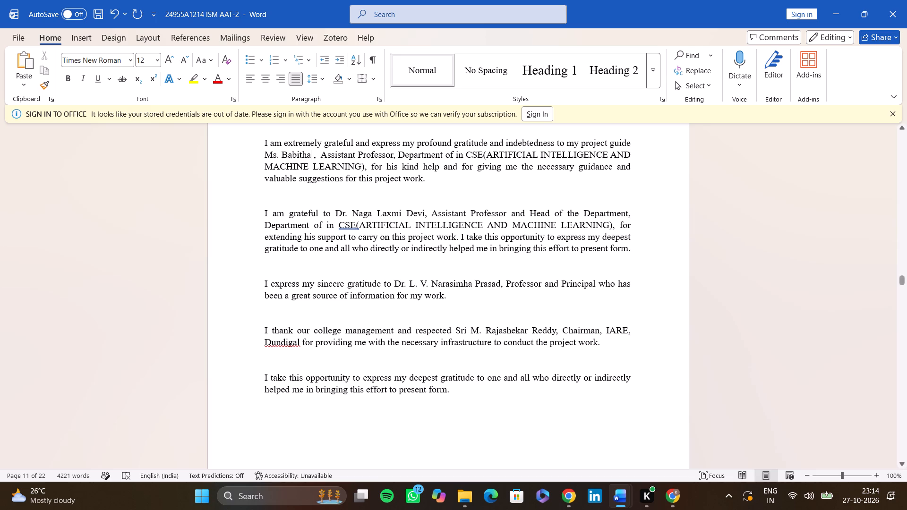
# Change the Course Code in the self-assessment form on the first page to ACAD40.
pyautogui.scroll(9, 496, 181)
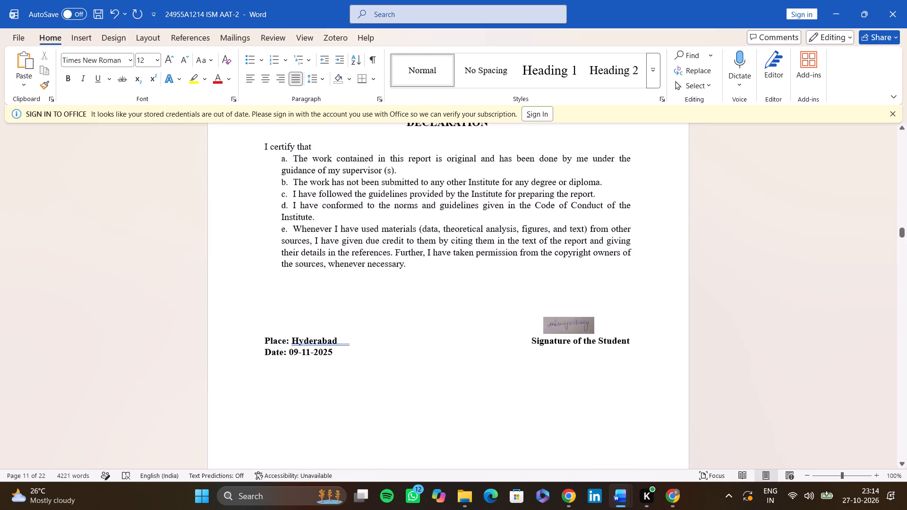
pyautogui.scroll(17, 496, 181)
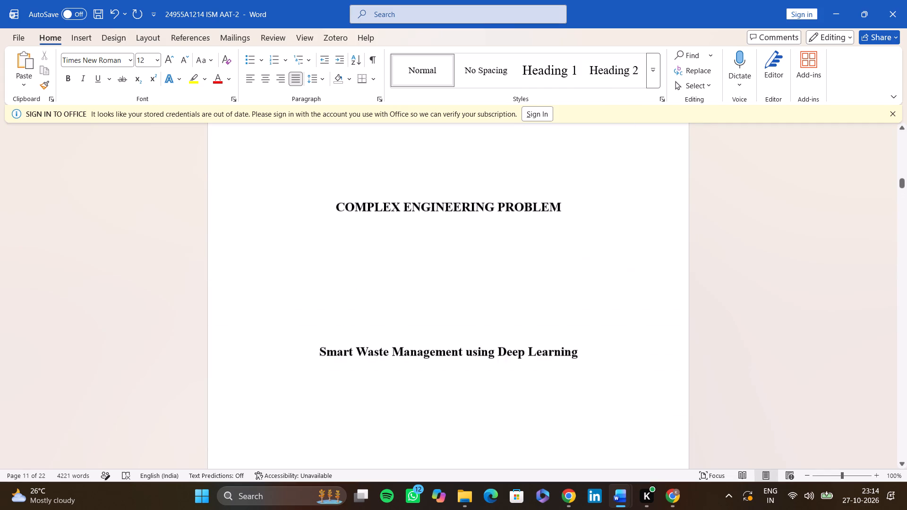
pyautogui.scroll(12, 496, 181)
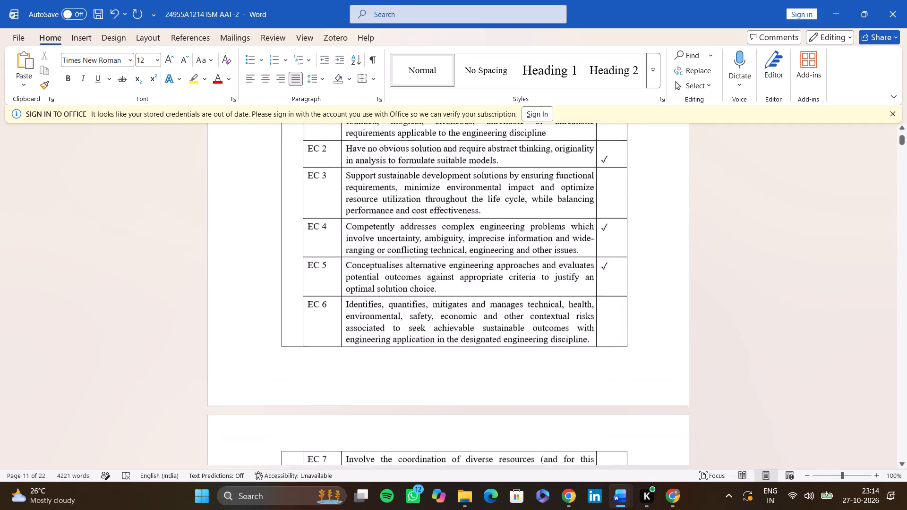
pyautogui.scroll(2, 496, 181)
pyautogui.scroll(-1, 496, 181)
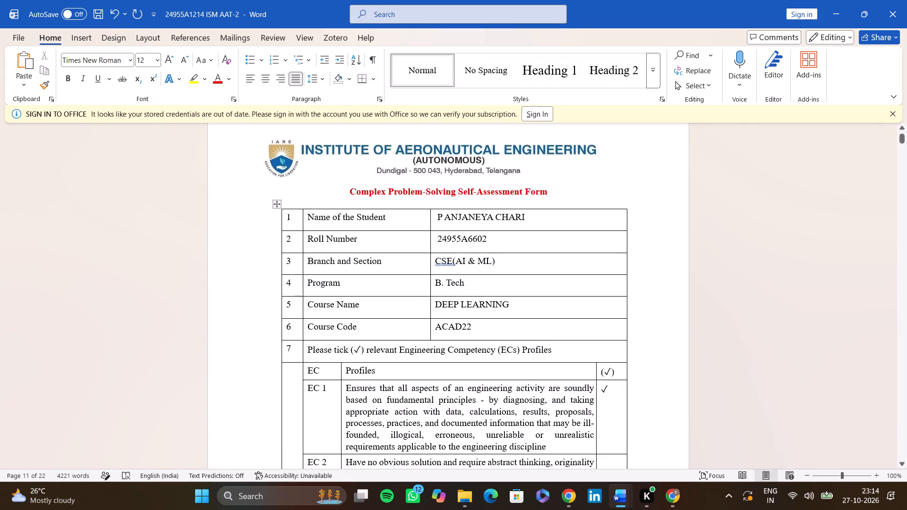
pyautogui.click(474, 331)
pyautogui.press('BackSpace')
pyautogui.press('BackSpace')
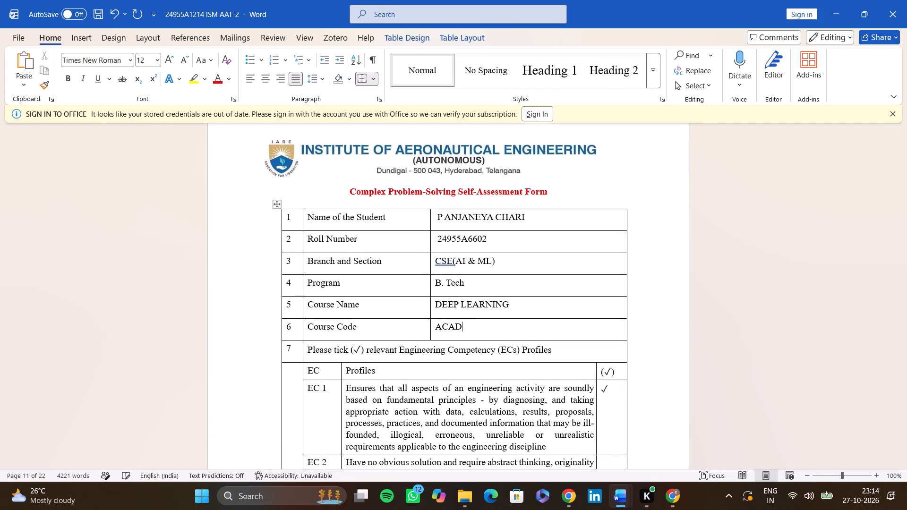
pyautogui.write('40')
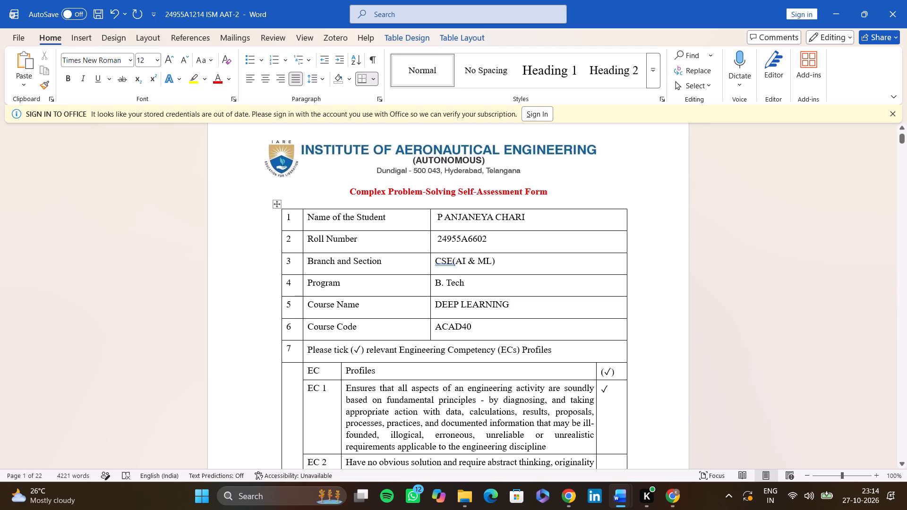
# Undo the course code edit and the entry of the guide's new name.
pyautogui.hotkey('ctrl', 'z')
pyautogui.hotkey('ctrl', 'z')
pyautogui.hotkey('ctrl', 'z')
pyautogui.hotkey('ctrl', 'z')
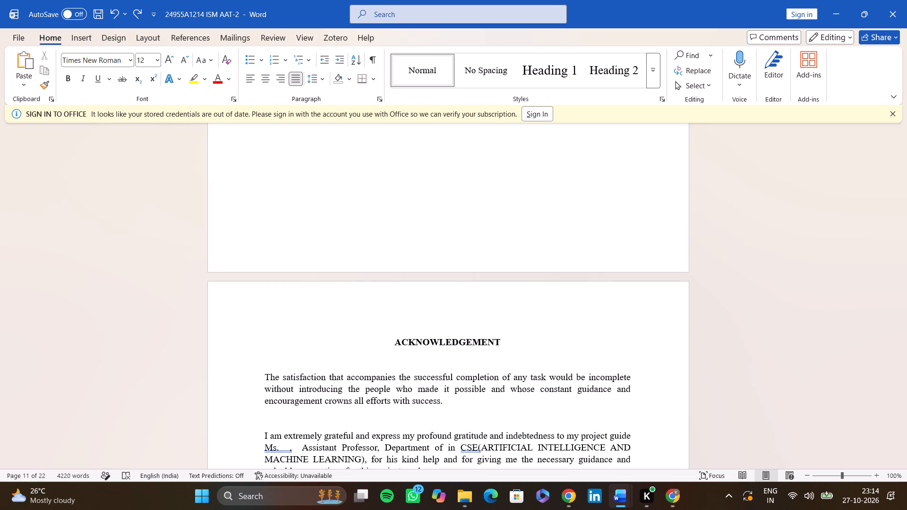
# Review the report's self-assessment form, chapters, declaration, certificate and approval pages, ending at the Acknowledgement.
pyautogui.scroll(14, 519, 223)
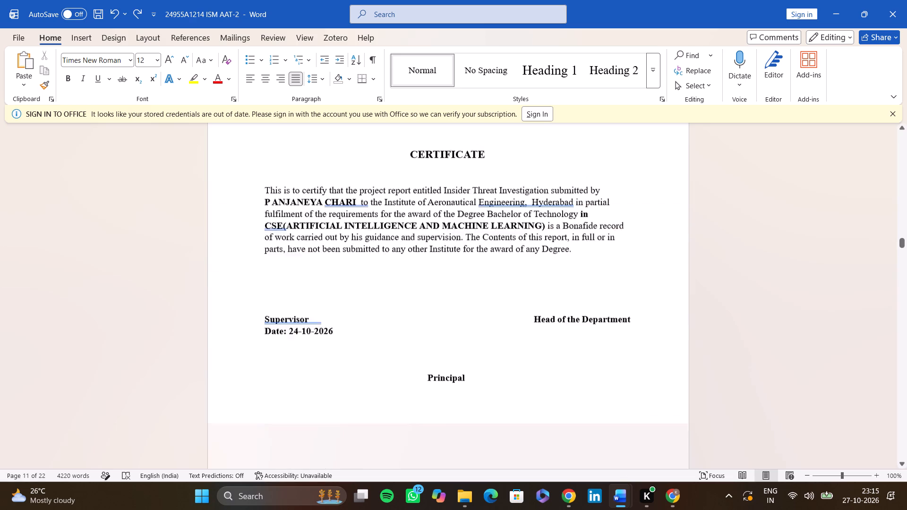
pyautogui.scroll(10, 519, 223)
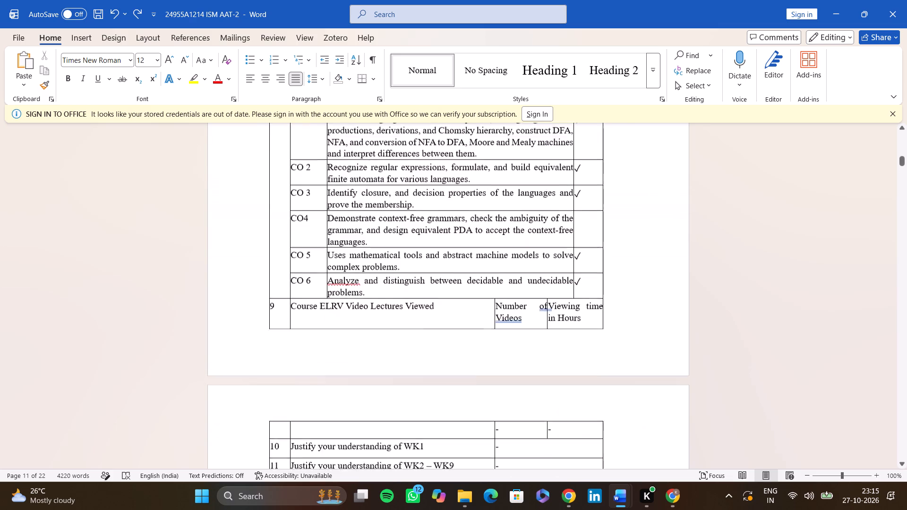
pyautogui.scroll(5, 519, 223)
pyautogui.click(519, 223)
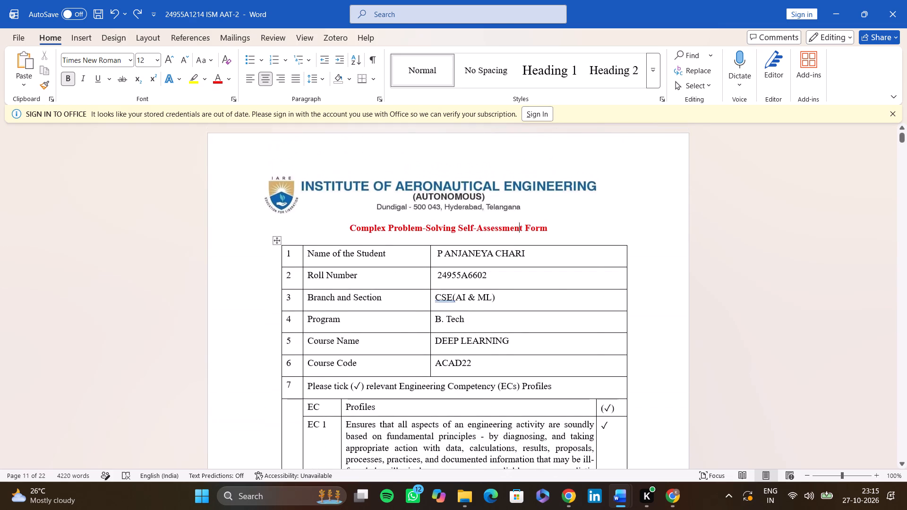
pyautogui.scroll(-20, 520, 250)
pyautogui.scroll(-7, 520, 250)
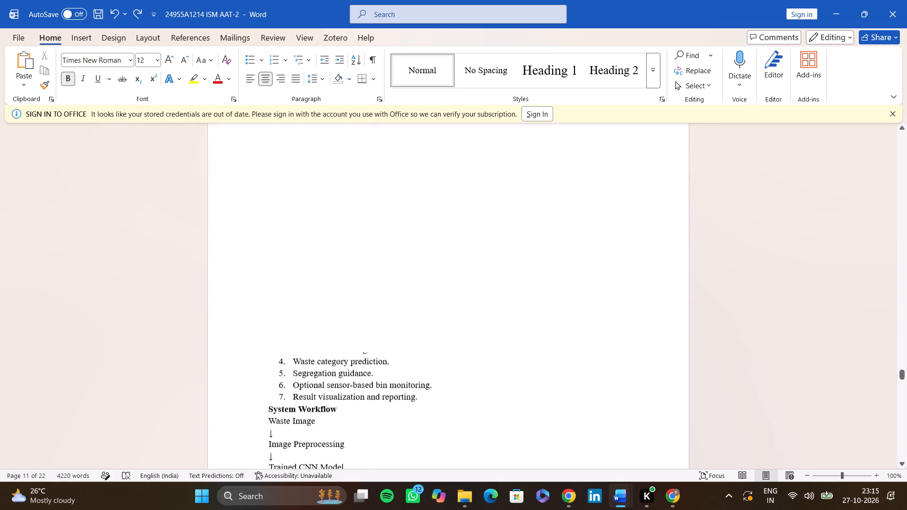
pyautogui.scroll(-5, 520, 250)
pyautogui.scroll(6, 520, 250)
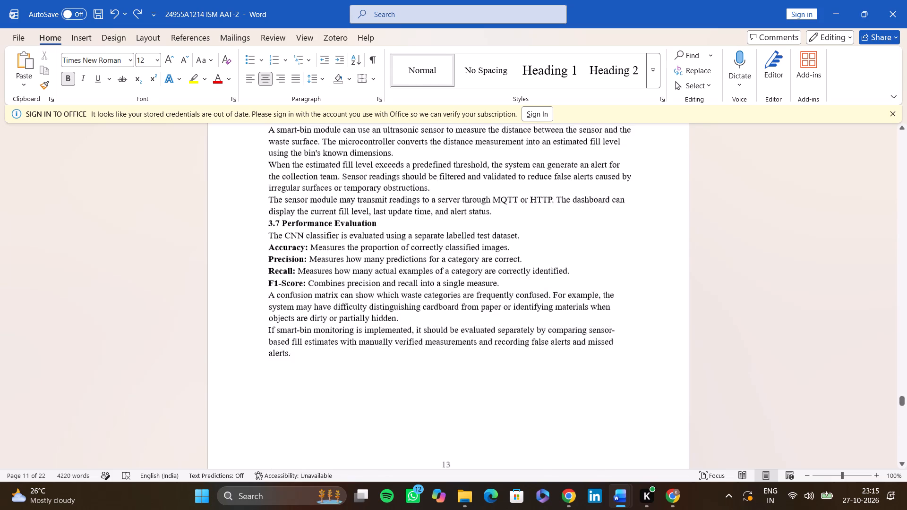
pyautogui.scroll(20, 520, 250)
pyautogui.scroll(20, 520, 250)
pyautogui.scroll(20, 520, 250)
pyautogui.scroll(-4, 520, 250)
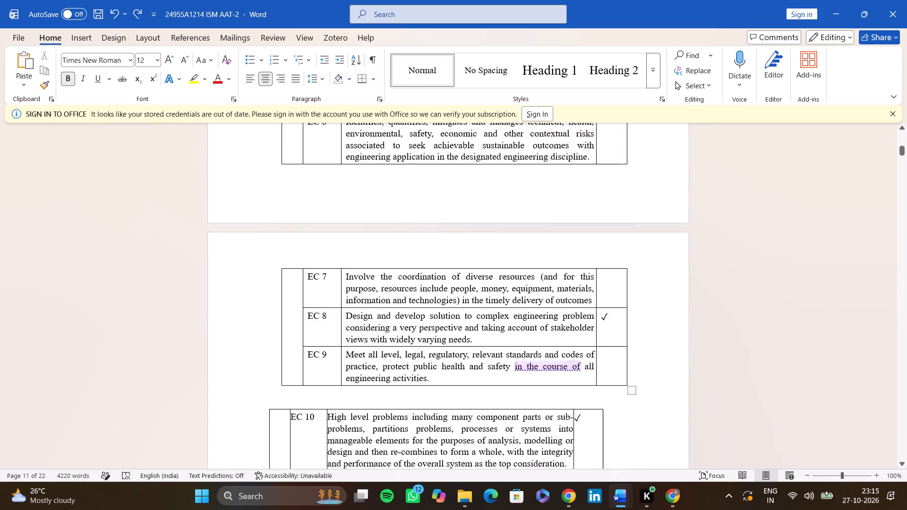
pyautogui.scroll(-12, 520, 250)
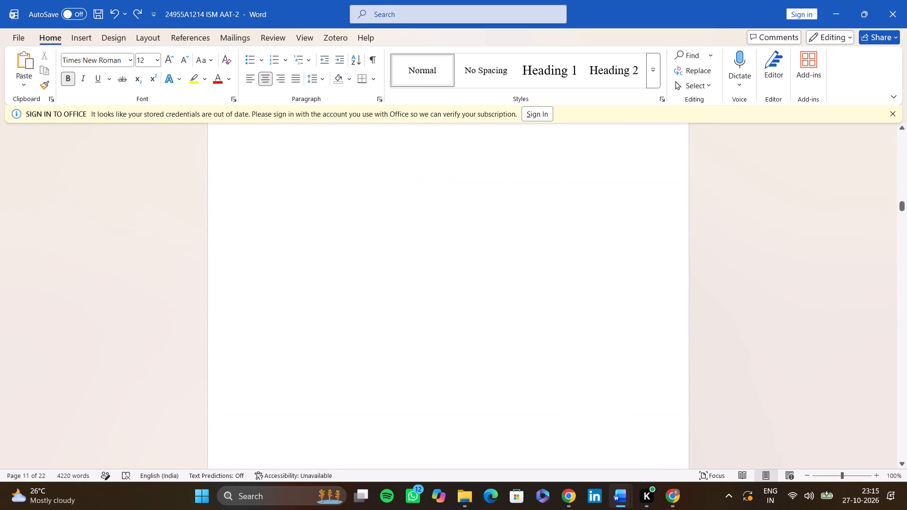
pyautogui.scroll(-9, 520, 250)
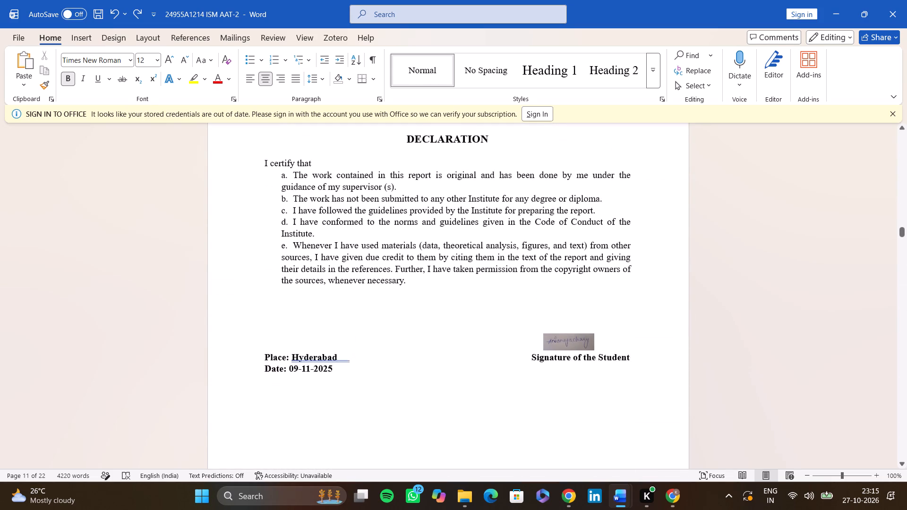
pyautogui.scroll(-10, 520, 250)
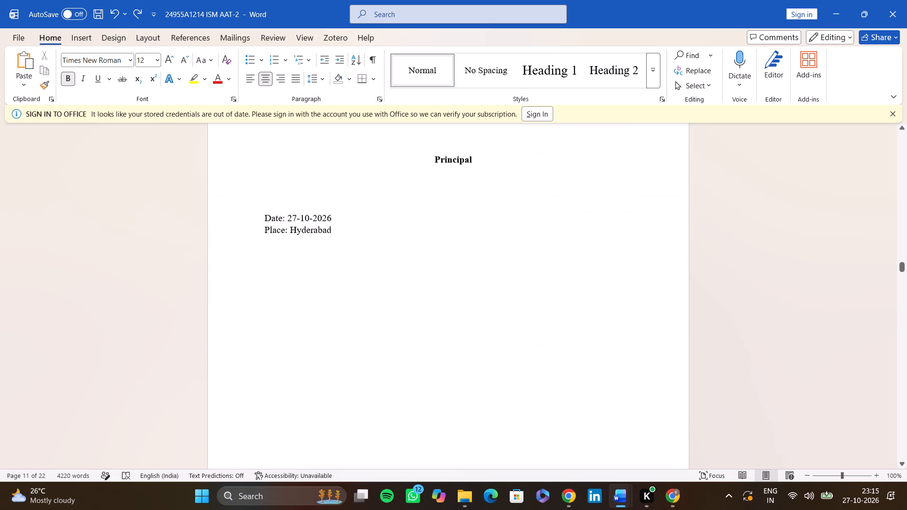
pyautogui.scroll(-3, 520, 250)
pyautogui.scroll(2, 520, 250)
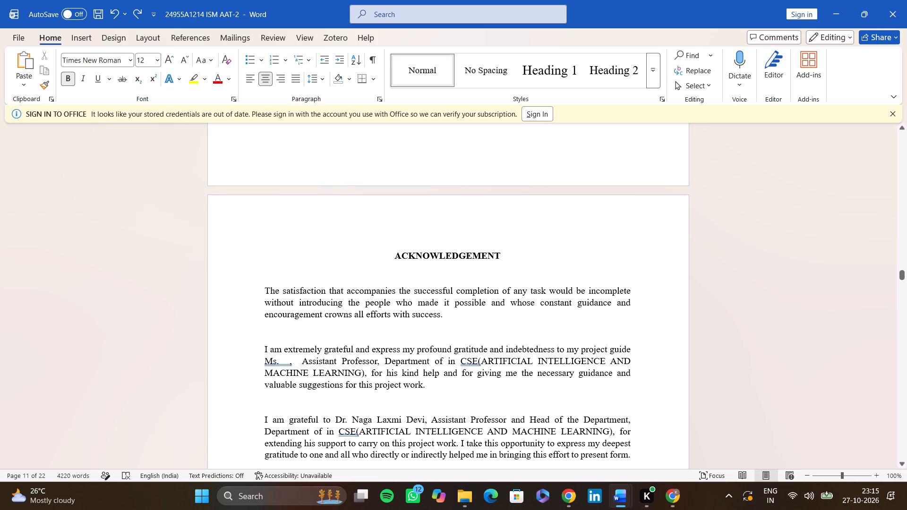
# Enter "Babitha" as the project guide's name after "Ms." in the Acknowledgement.
pyautogui.click(282, 364)
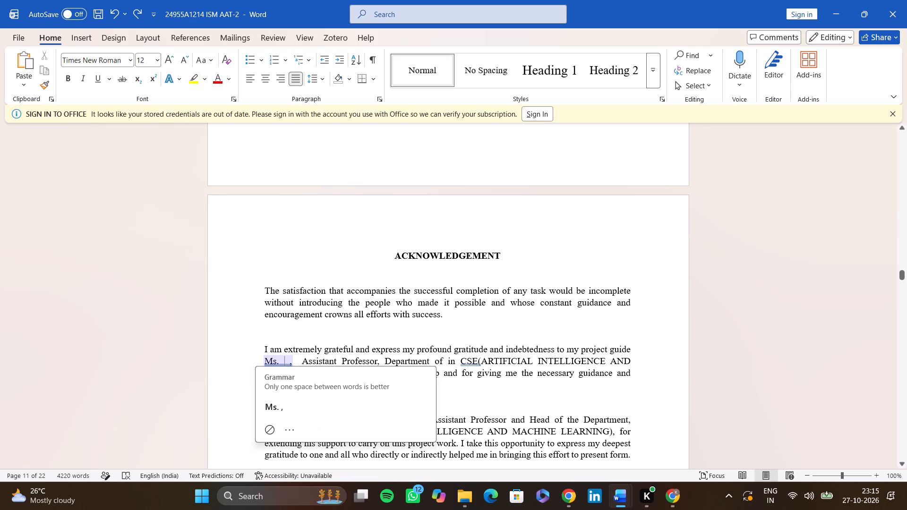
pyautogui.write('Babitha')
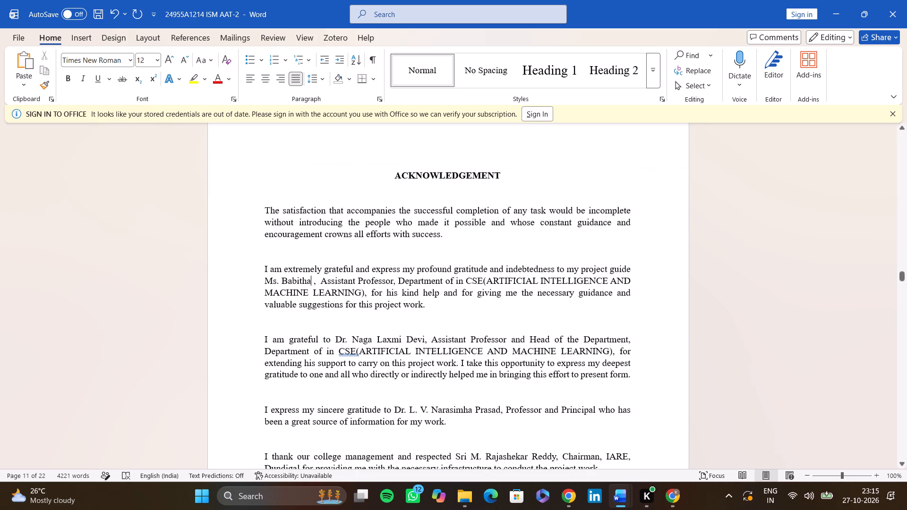
# Check the certificate, the self-assessment form's course details and the title page of the report.
pyautogui.scroll(11, 442, 382)
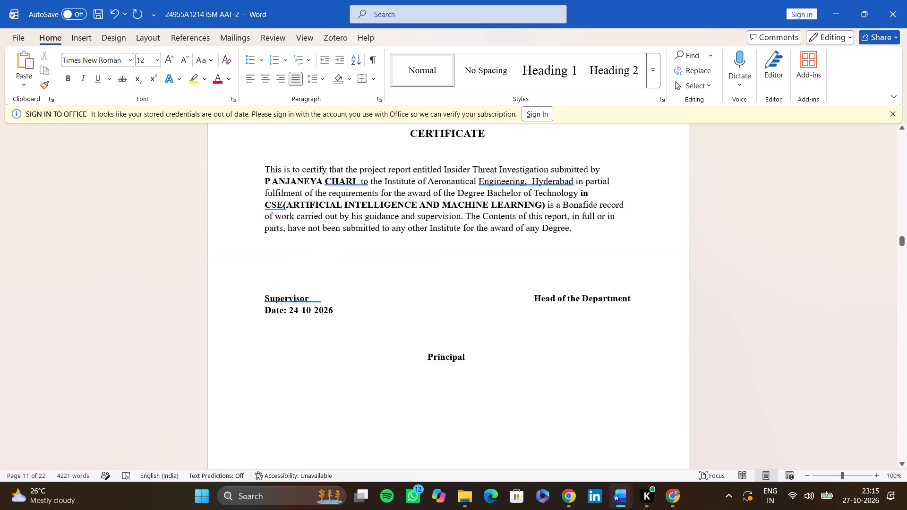
pyautogui.scroll(14, 442, 382)
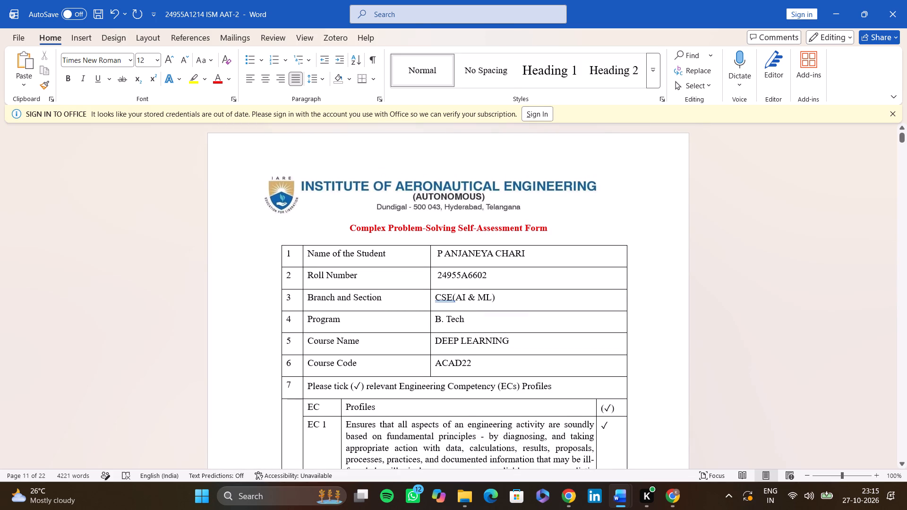
pyautogui.scroll(-3, 509, 367)
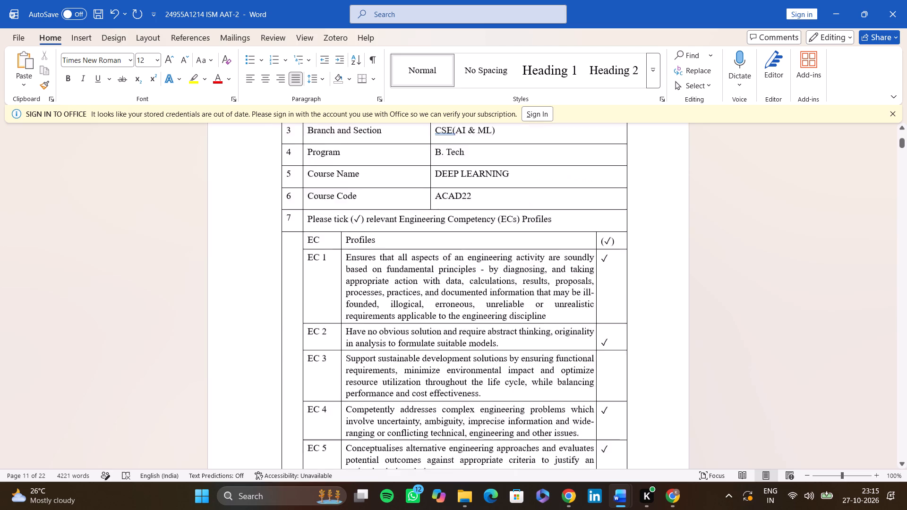
pyautogui.scroll(-14, 509, 367)
pyautogui.scroll(1, 509, 367)
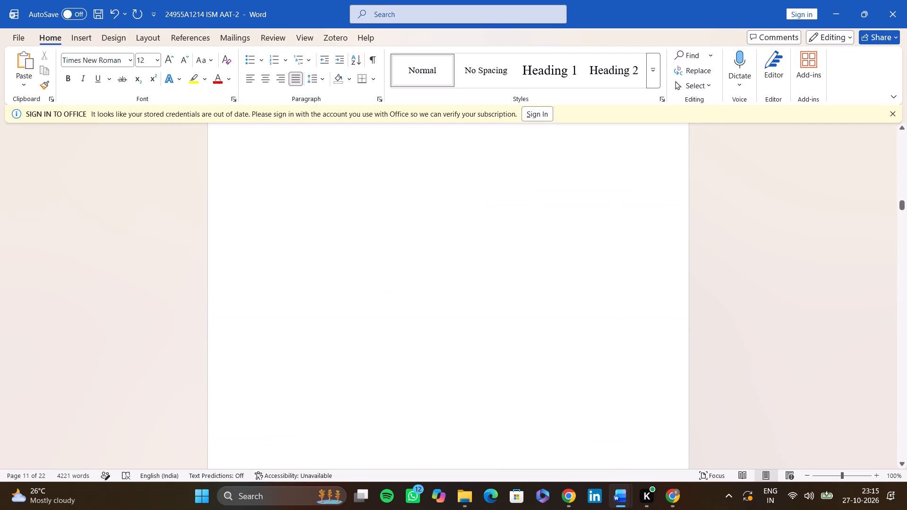
pyautogui.scroll(4, 509, 367)
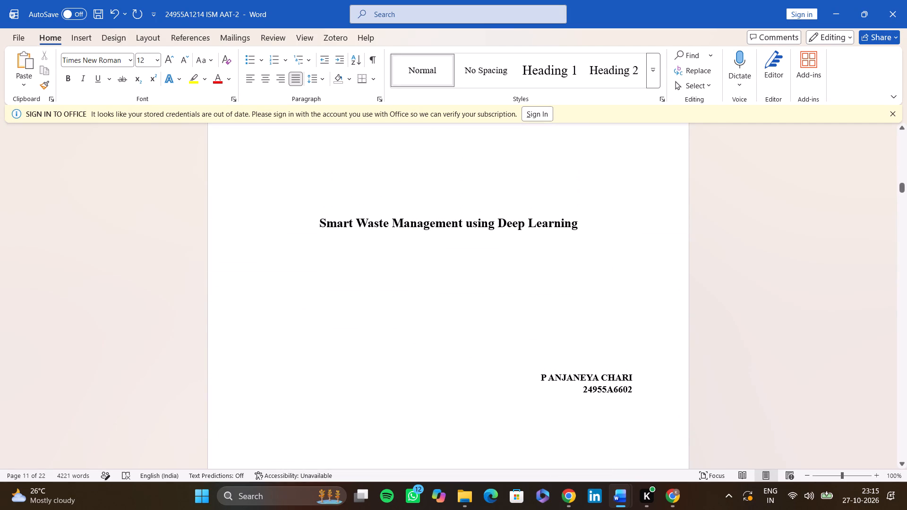
# Print the whole report to PDF, replacing the existing "dl cep" file for this student in Downloads.
pyautogui.hotkey('ctrl', 'p')
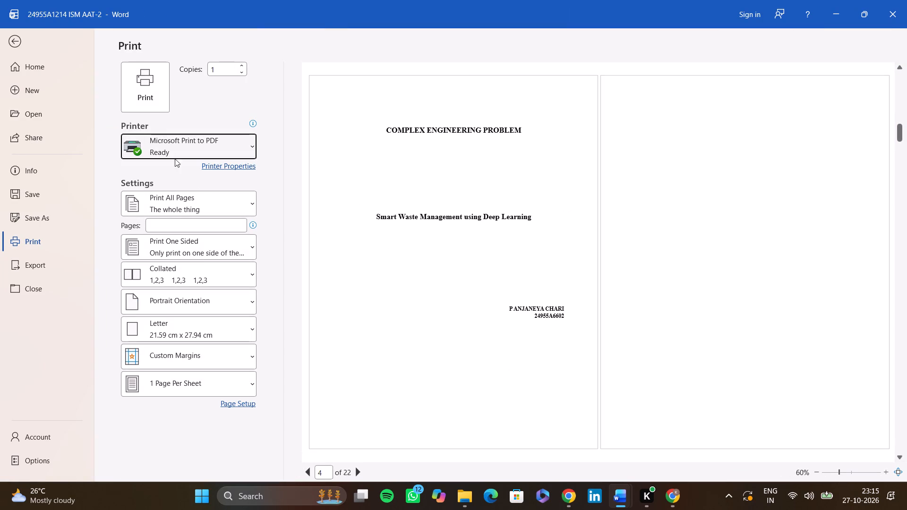
pyautogui.click(142, 100)
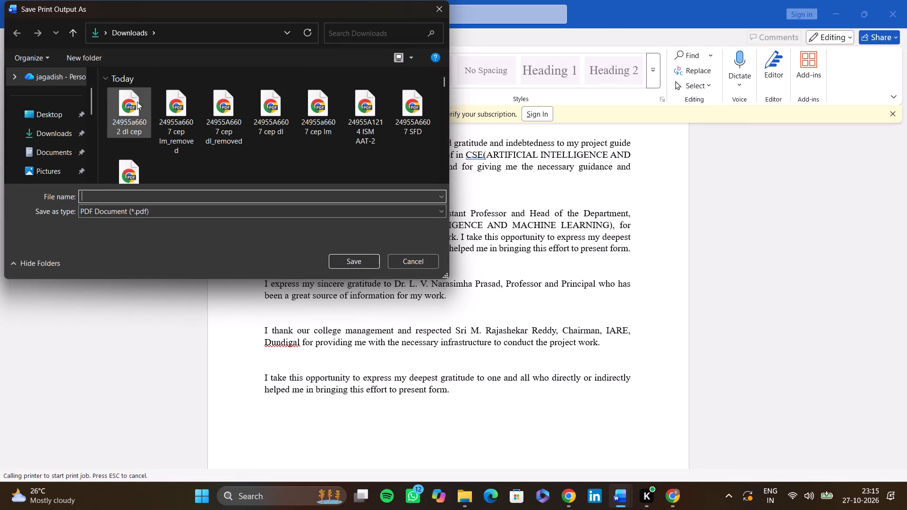
pyautogui.click(127, 105)
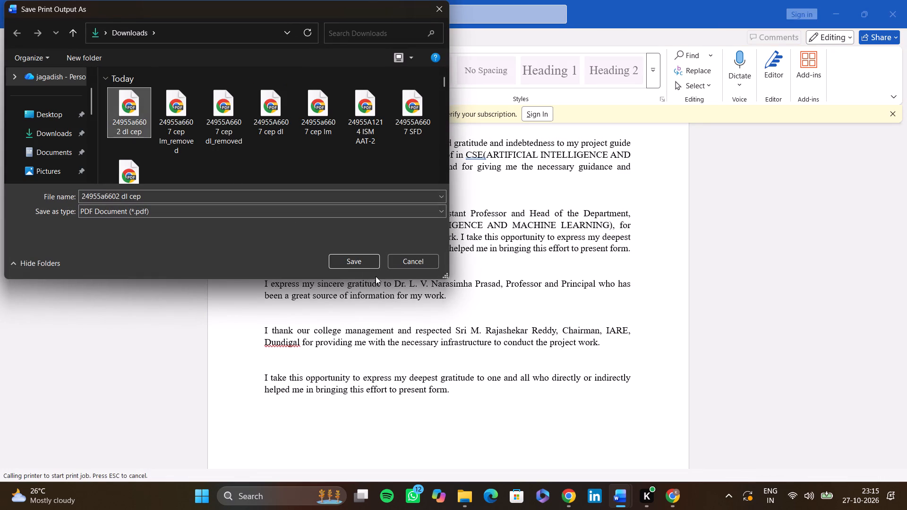
pyautogui.click(354, 265)
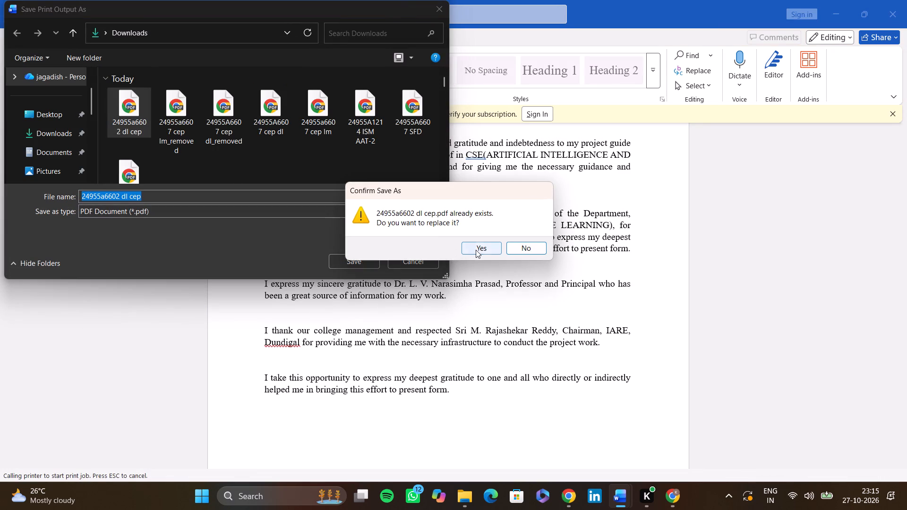
pyautogui.click(478, 251)
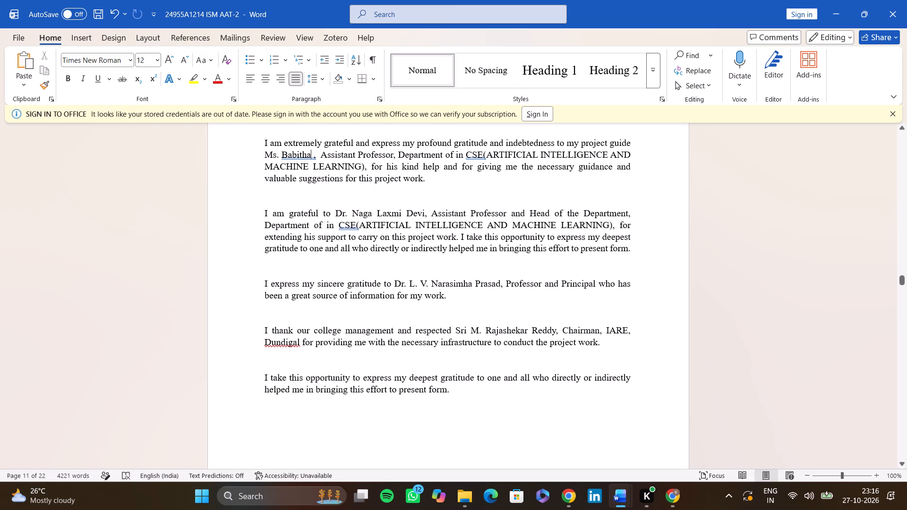
# Replace the project guide's name after "Ms." in the Acknowledgement with "Reshma".
pyautogui.press('BackSpace')
pyautogui.press('BackSpace')
pyautogui.press('BackSpace')
pyautogui.press('BackSpace')
pyautogui.press('BackSpace')
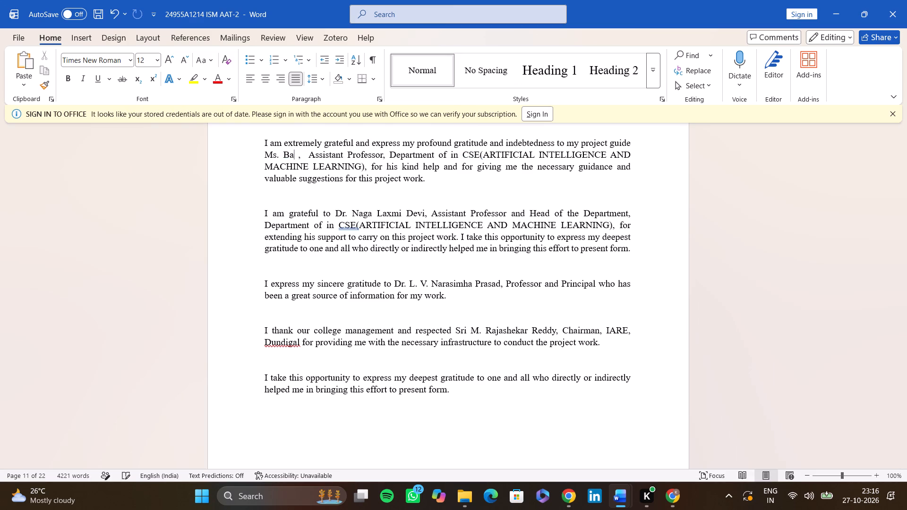
pyautogui.press('BackSpace')
pyautogui.press('BackSpace')
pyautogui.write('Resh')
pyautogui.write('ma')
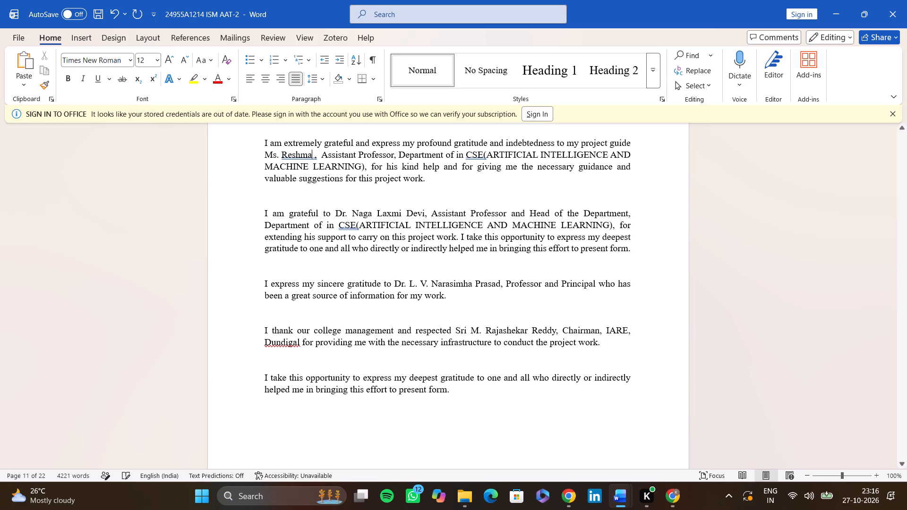
# Change the Course Name in the self-assessment form to "LANGUAGE MODELING".
pyautogui.scroll(16, 351, 189)
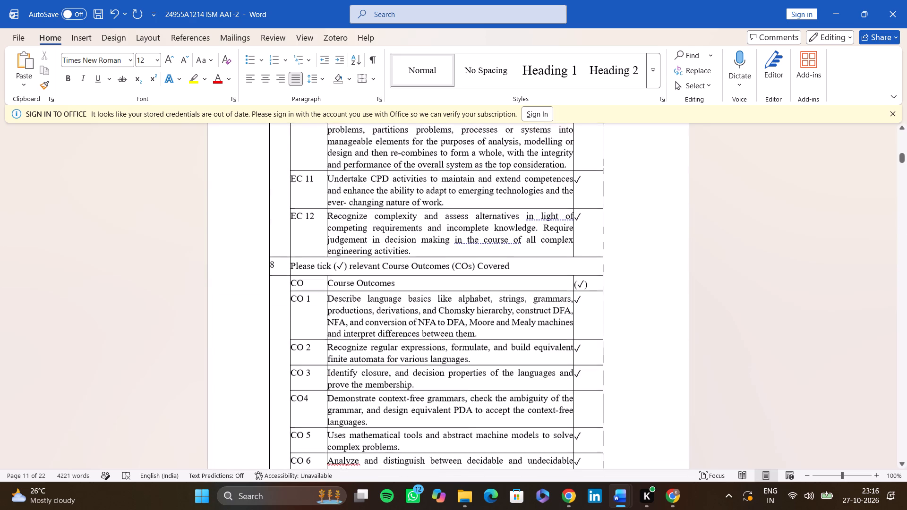
pyautogui.scroll(7, 351, 189)
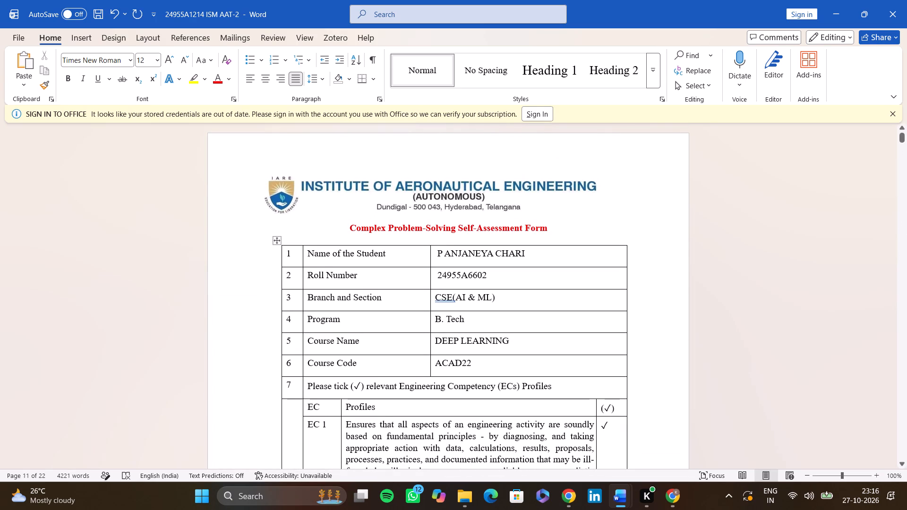
pyautogui.click(512, 342)
pyautogui.press('BackSpace')
pyautogui.press('BackSpace')
pyautogui.press('BackSpace')
pyautogui.press('BackSpace')
pyautogui.press('BackSpace')
pyautogui.press('BackSpace')
pyautogui.press('BackSpace')
pyautogui.press('BackSpace')
pyautogui.press('BackSpace')
pyautogui.press('BackSpace')
pyautogui.press('BackSpace')
pyautogui.press('BackSpace')
pyautogui.press('BackSpace')
pyautogui.press('BackSpace')
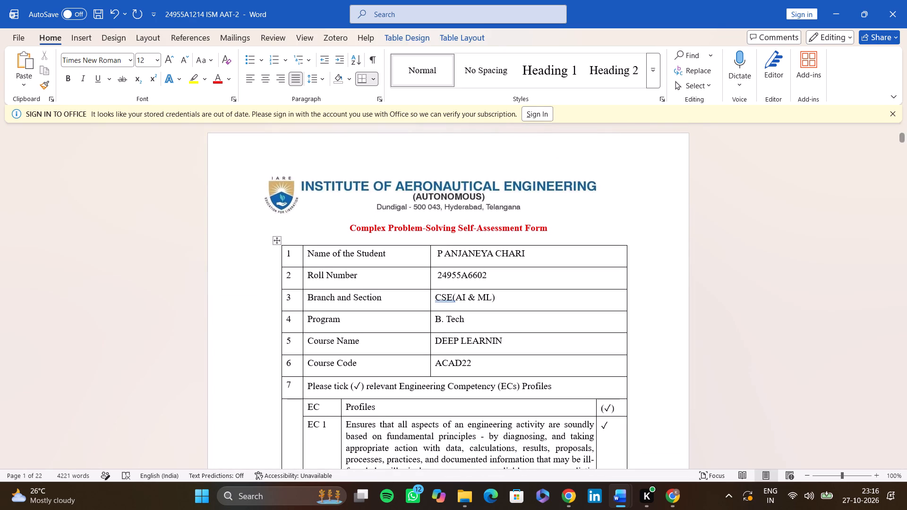
pyautogui.press('BackSpace')
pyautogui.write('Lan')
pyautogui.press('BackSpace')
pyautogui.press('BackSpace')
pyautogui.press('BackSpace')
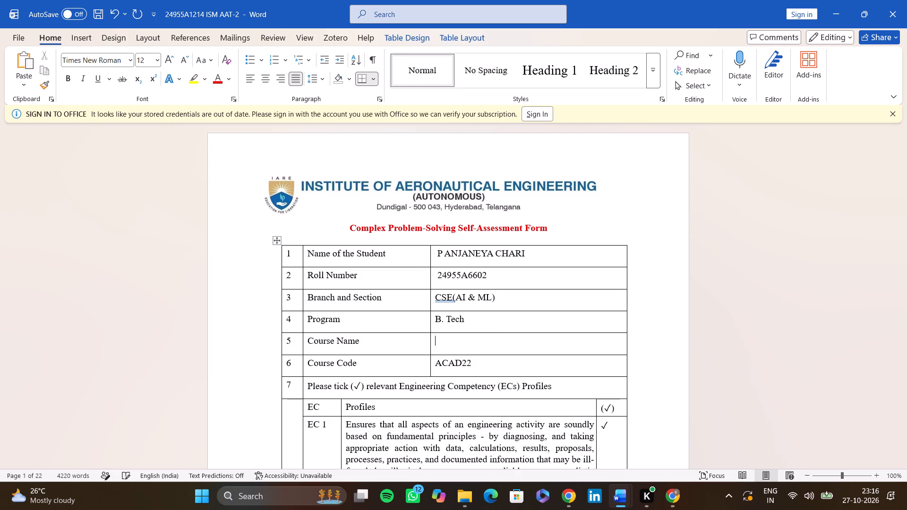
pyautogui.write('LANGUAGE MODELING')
# Change the Course Code in the self-assessment form to ACAD40.
pyautogui.click(486, 363)
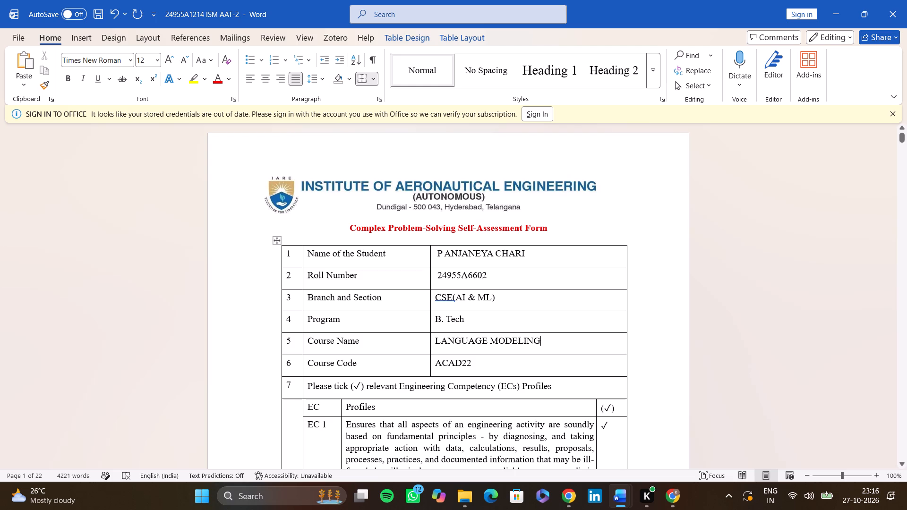
pyautogui.press('BackSpace')
pyautogui.press('BackSpace')
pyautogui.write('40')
# Look through the report's front pages from the self-assessment form to the Abstract.
pyautogui.scroll(-14, 597, 385)
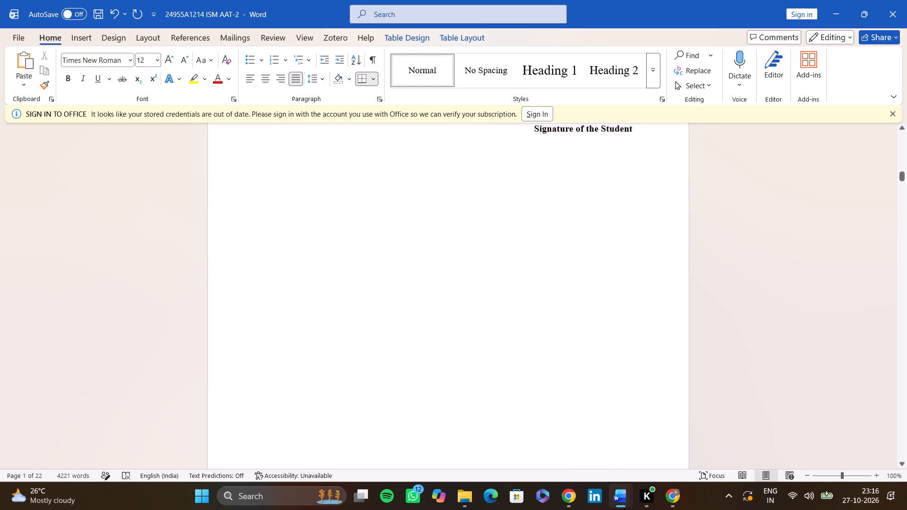
pyautogui.scroll(-8, 597, 385)
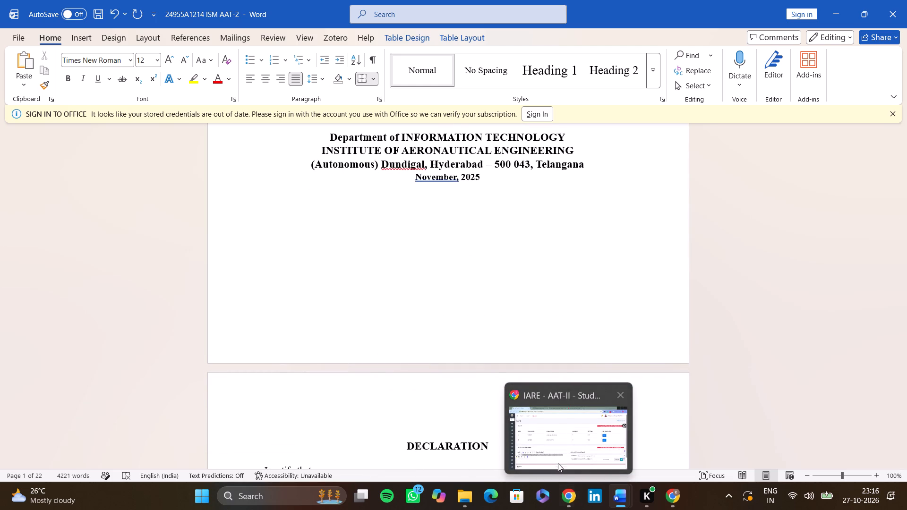
pyautogui.scroll(-10, 472, 364)
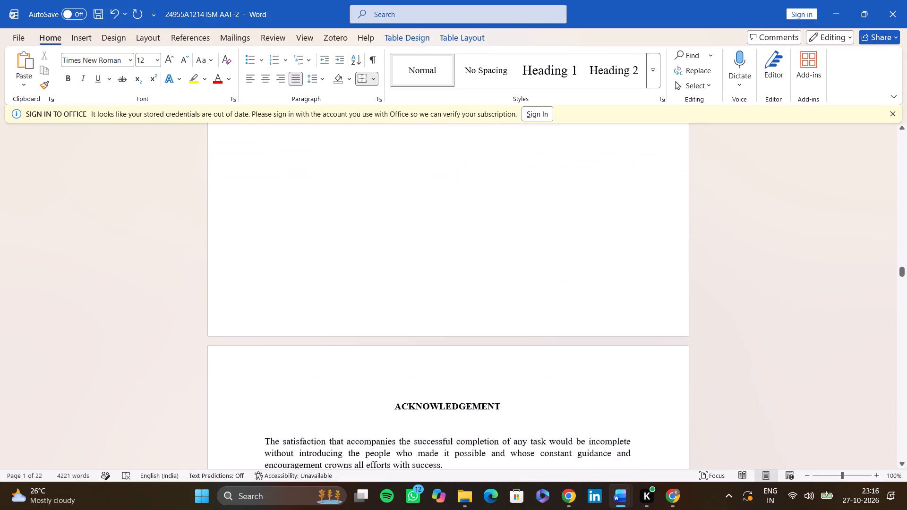
pyautogui.scroll(-4, 472, 364)
pyautogui.scroll(1, 472, 364)
pyautogui.scroll(-4, 472, 364)
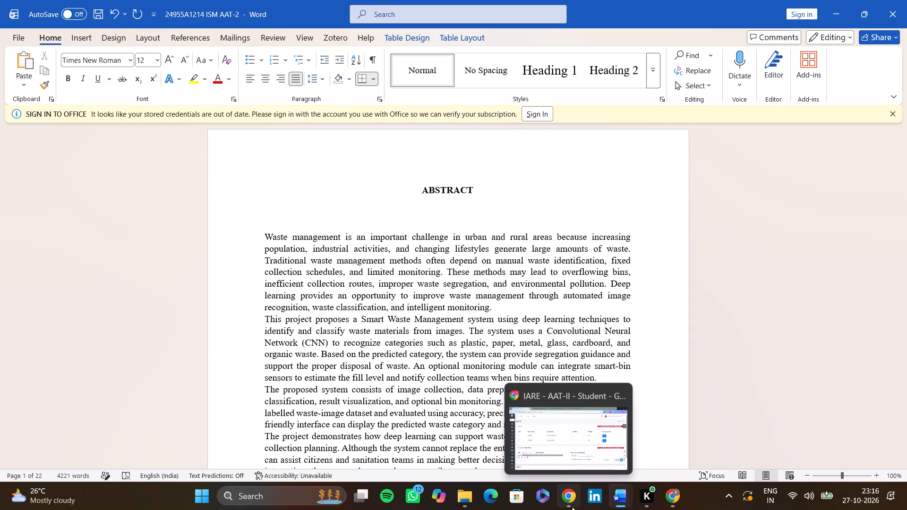
# Switch to the AAT-II page in Chrome and get the question assigned for ACAD40 Language Modeling.
pyautogui.click(558, 455)
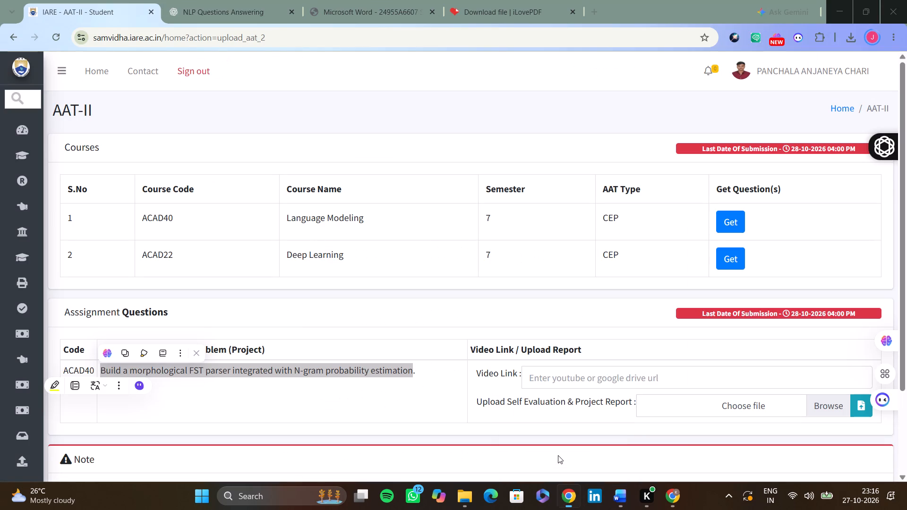
pyautogui.click(720, 218)
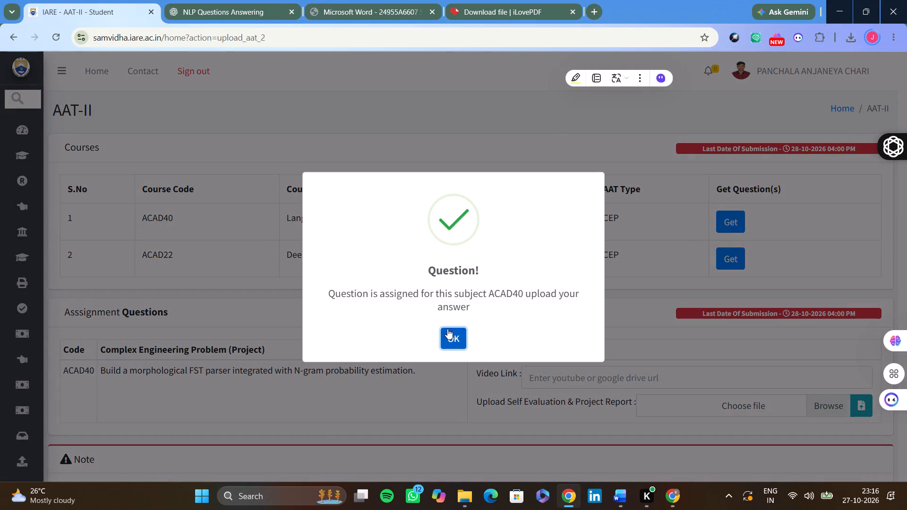
pyautogui.click(447, 329)
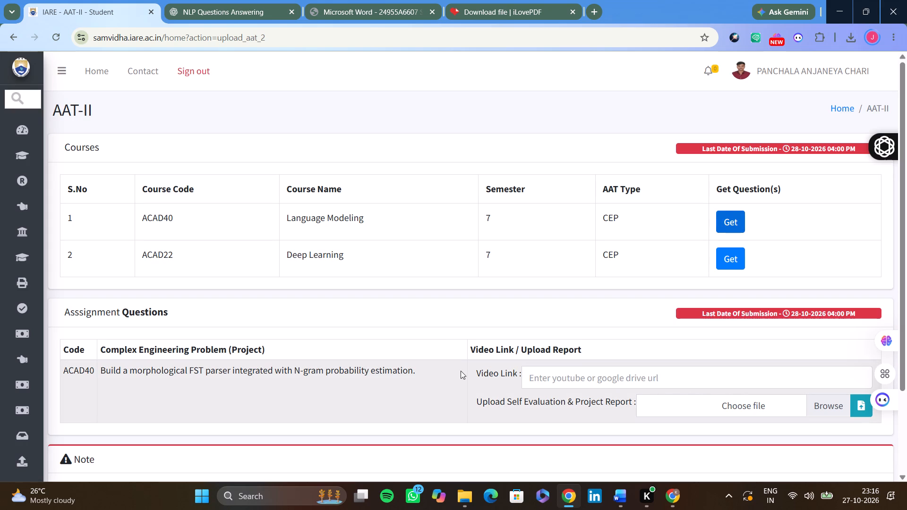
pyautogui.moveTo(414, 371); pyautogui.dragTo(184, 375)
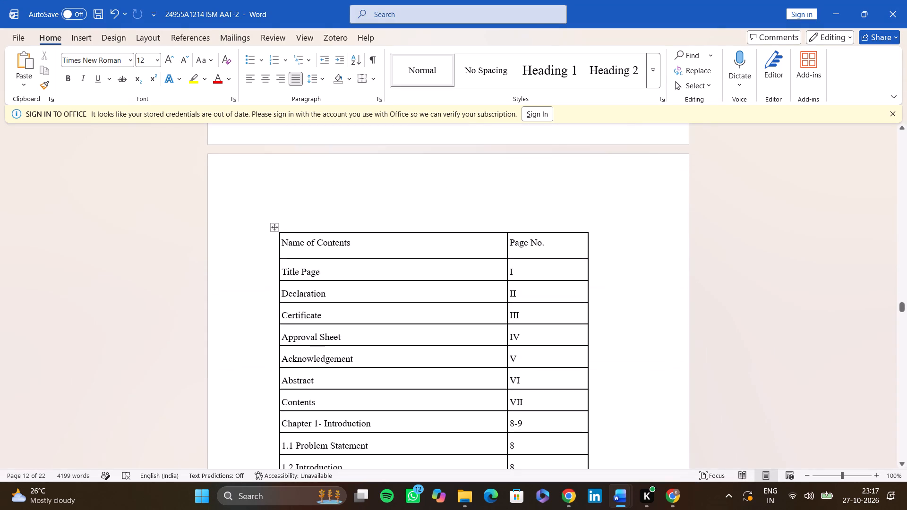
pyautogui.scroll(3, 536, 379)
pyautogui.click(402, 306)
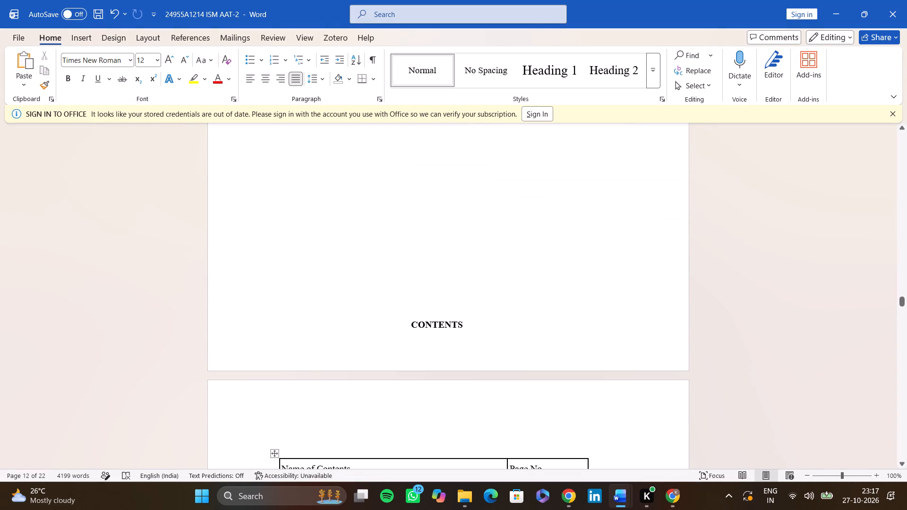
pyautogui.press('Return')
# Replace the waste management text from the 1.1 Problem Statement body through the end of the references with the copied FST parser text.
pyautogui.scroll(-5, 402, 306)
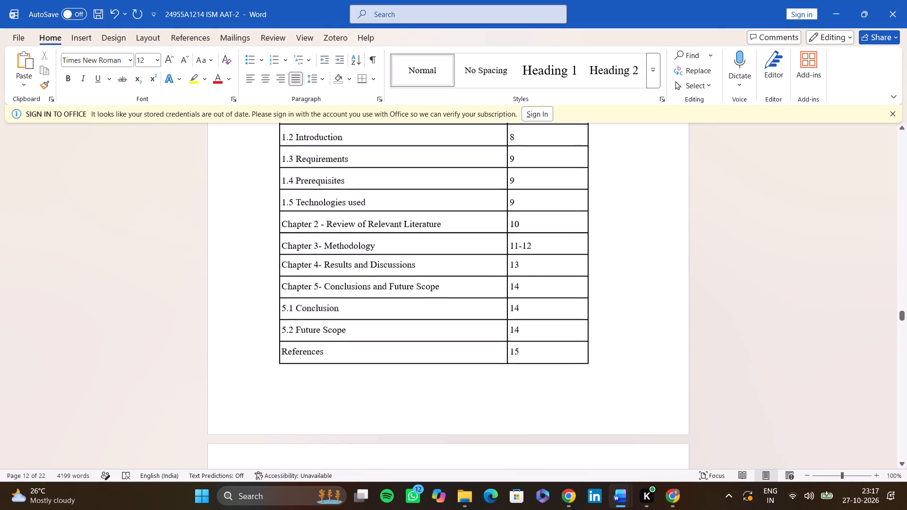
pyautogui.scroll(-2, 402, 306)
pyautogui.scroll(1, 402, 306)
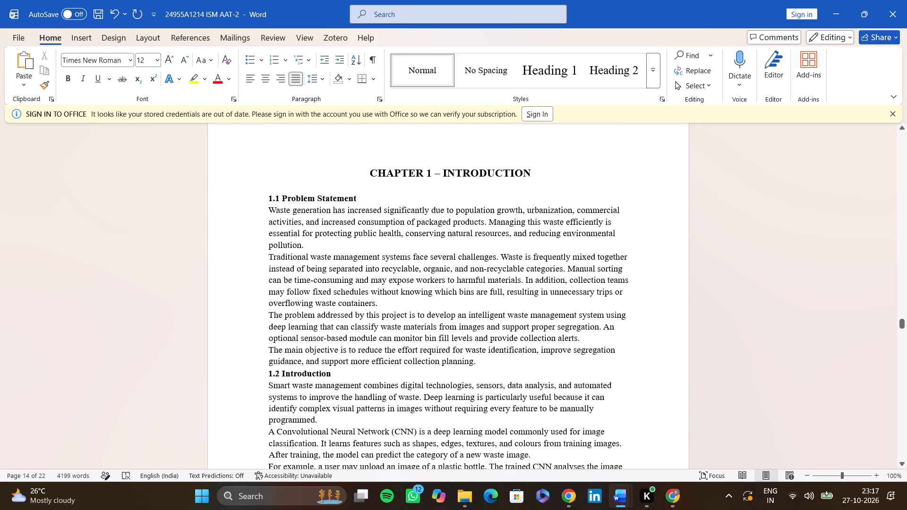
pyautogui.moveTo(269, 210); pyautogui.dragTo(538, 509)
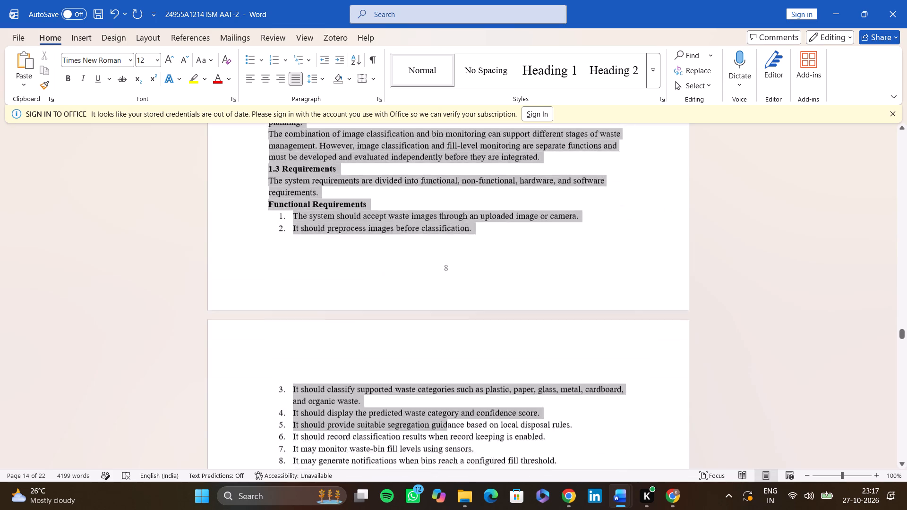
pyautogui.moveTo(538, 509); pyautogui.dragTo(549, 509)
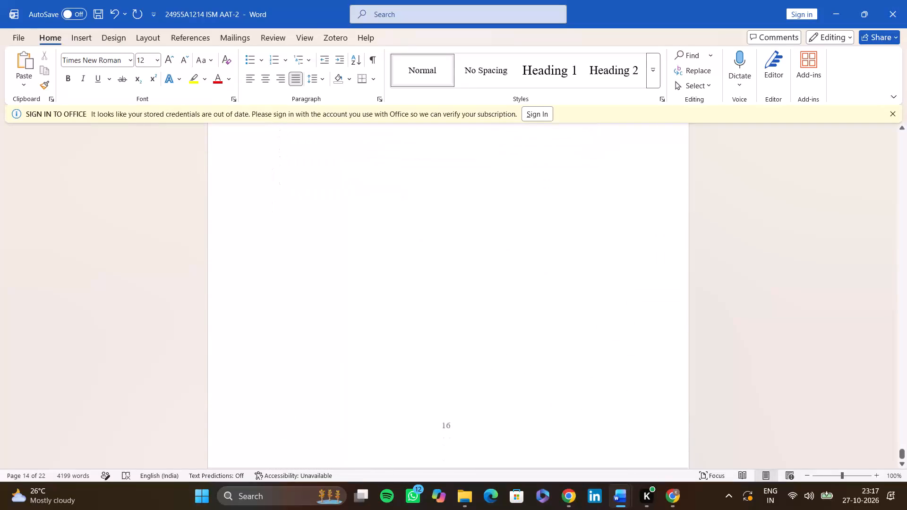
pyautogui.moveTo(549, 509); pyautogui.dragTo(503, 129)
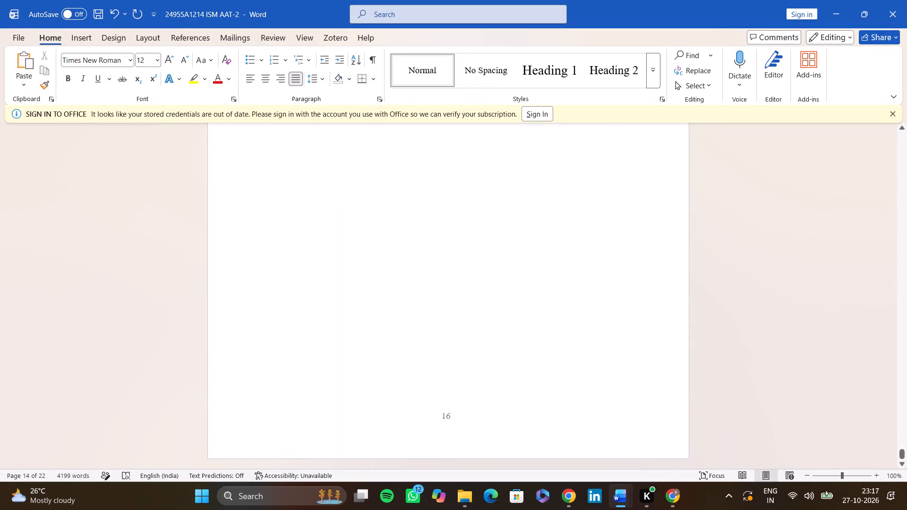
pyautogui.moveTo(503, 129); pyautogui.dragTo(505, 248)
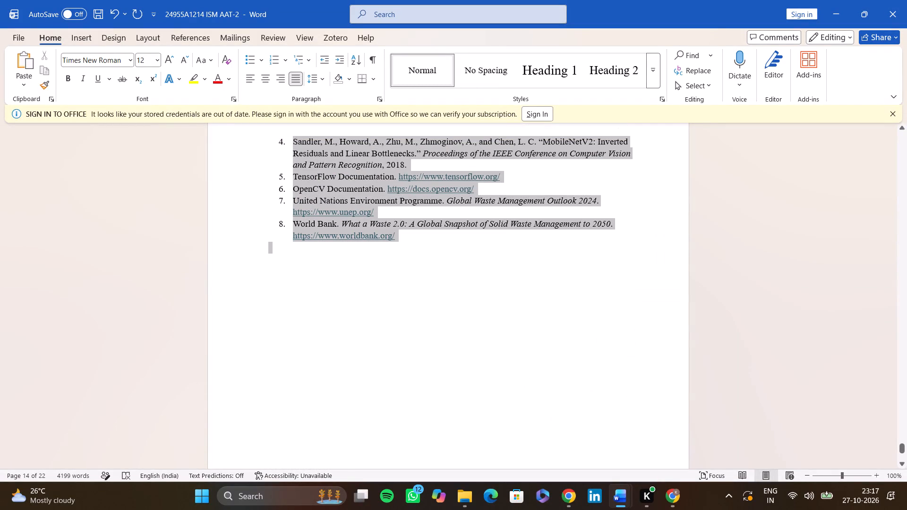
pyautogui.moveTo(505, 248); pyautogui.dragTo(506, 255)
pyautogui.hotkey('ctrl', 'v')
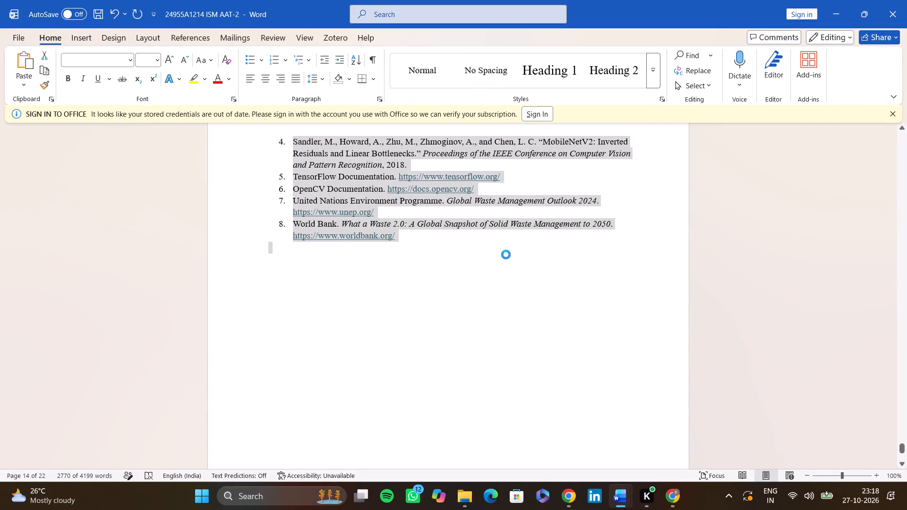
# Look through the report, from the references back to the front pages and down to Chapter 2, to check the pasted text's layout.
pyautogui.scroll(2, 506, 255)
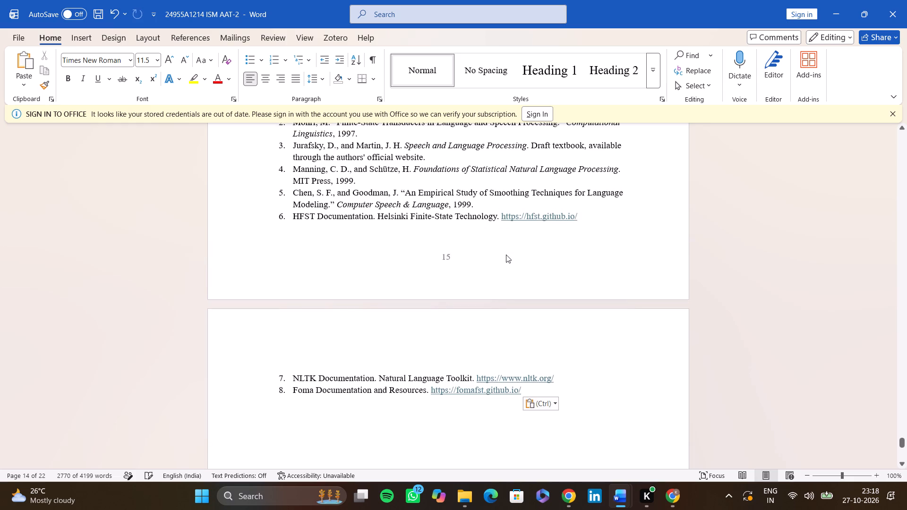
pyautogui.scroll(3, 506, 255)
pyautogui.scroll(-1, 506, 255)
pyautogui.scroll(8, 506, 255)
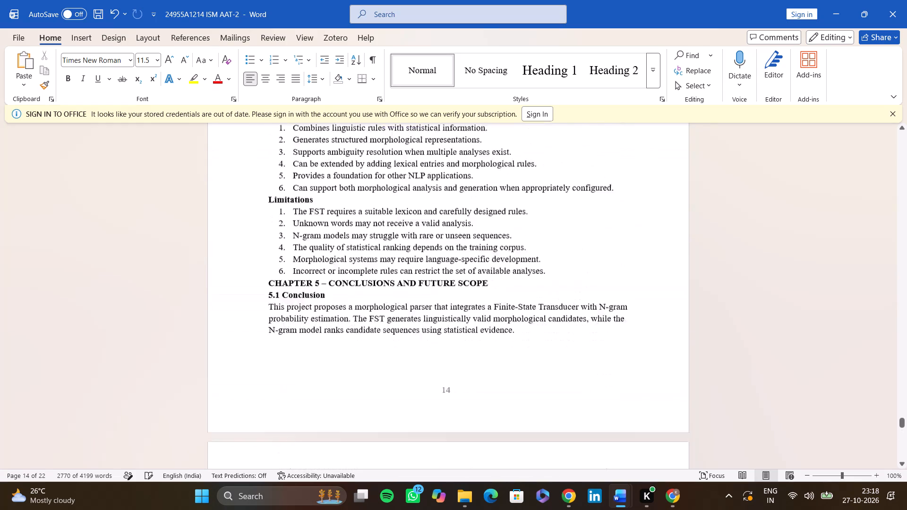
pyautogui.scroll(10, 506, 255)
pyautogui.scroll(-3, 506, 255)
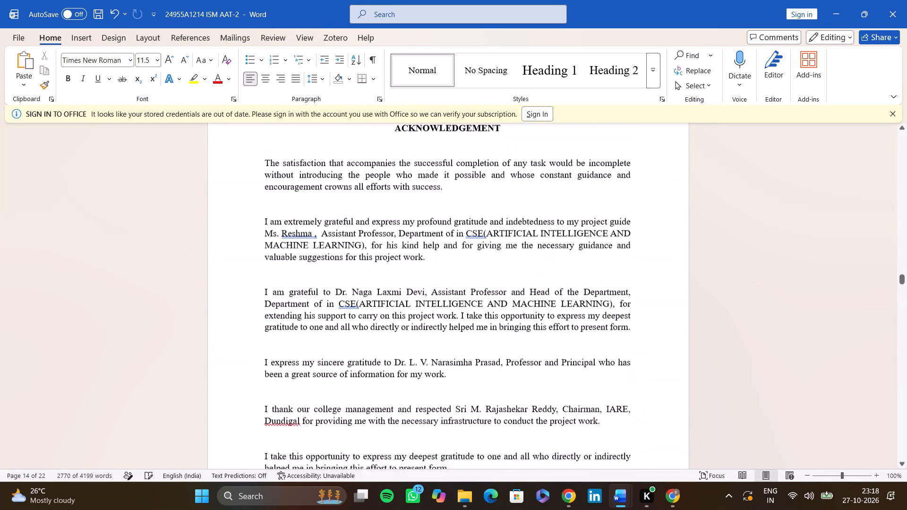
pyautogui.scroll(-8, 506, 255)
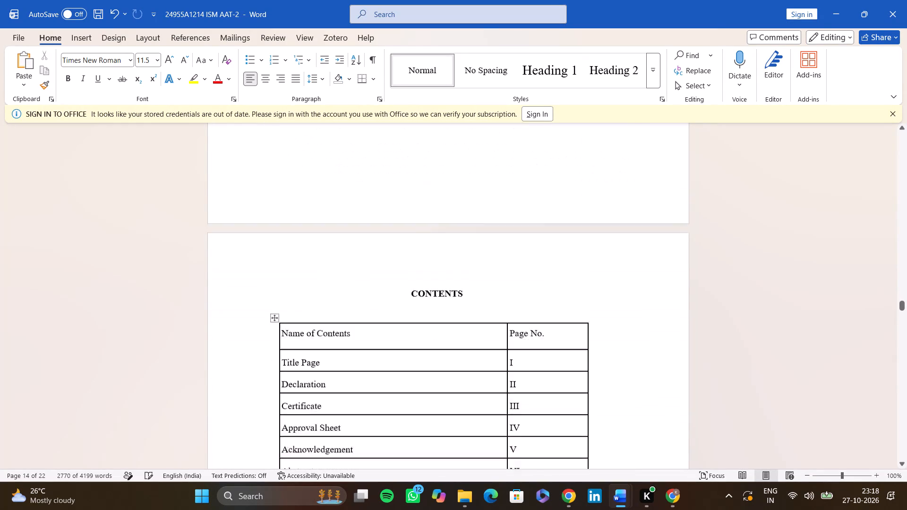
pyautogui.scroll(-4, 505, 248)
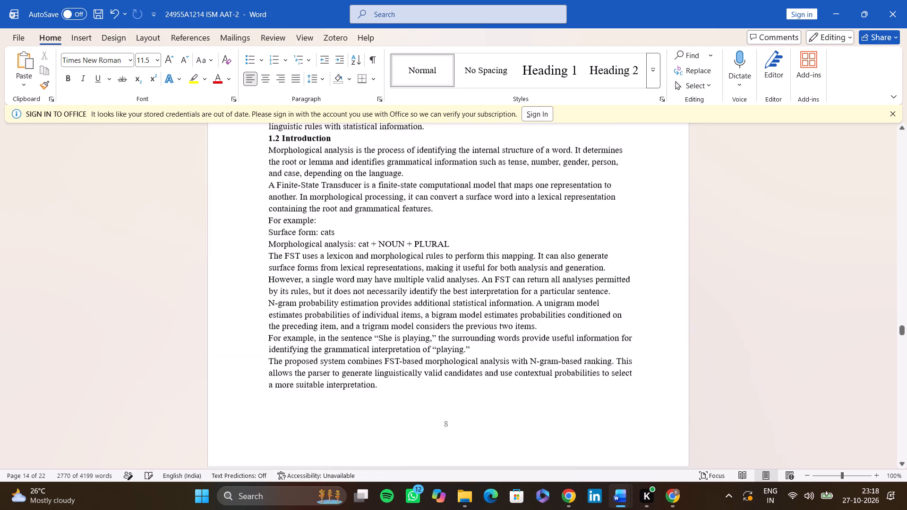
pyautogui.scroll(2, 505, 248)
pyautogui.scroll(-3, 505, 248)
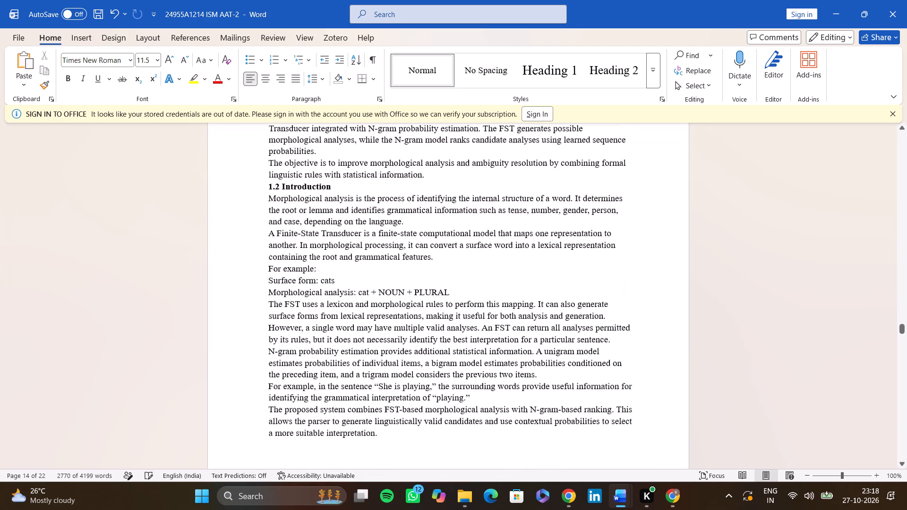
pyautogui.scroll(-7, 505, 248)
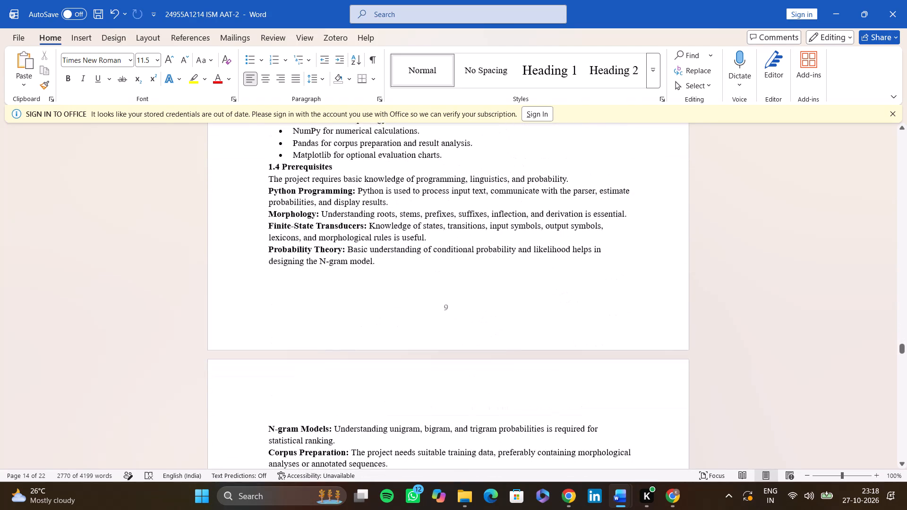
pyautogui.scroll(-3, 505, 248)
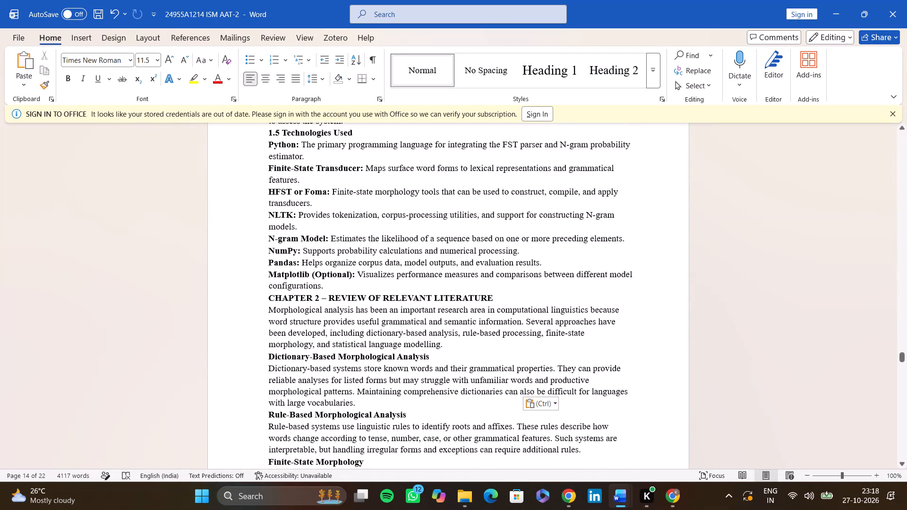
# Add two blank lines above the CHAPTER 2 – REVIEW OF RELEVANT LITERATURE heading, centre it and increase its font size to 12.
pyautogui.click(366, 286)
pyautogui.press('Return')
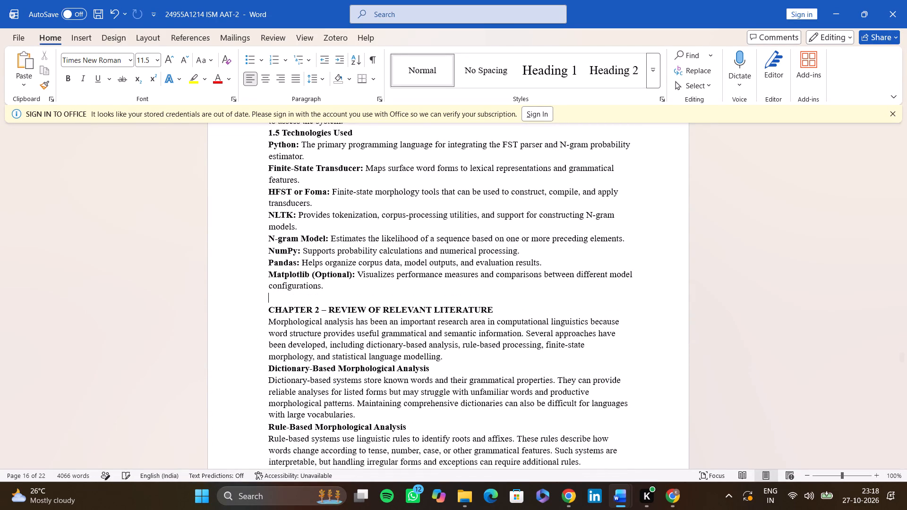
pyautogui.press('Return')
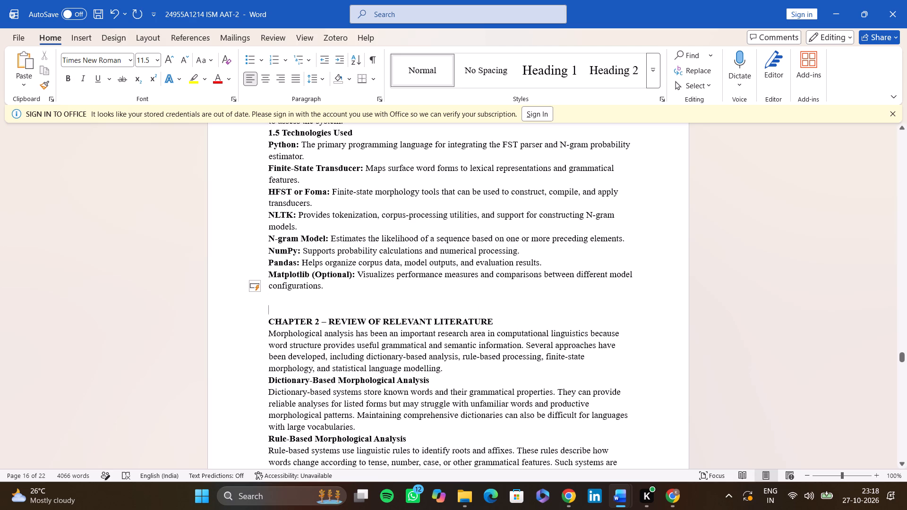
pyautogui.moveTo(493, 322); pyautogui.dragTo(281, 323)
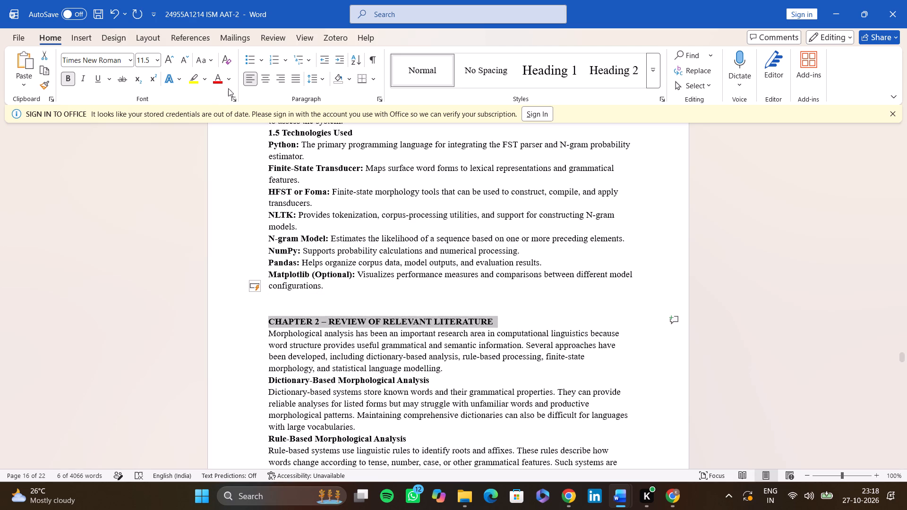
pyautogui.click(264, 81)
pyautogui.click(173, 62)
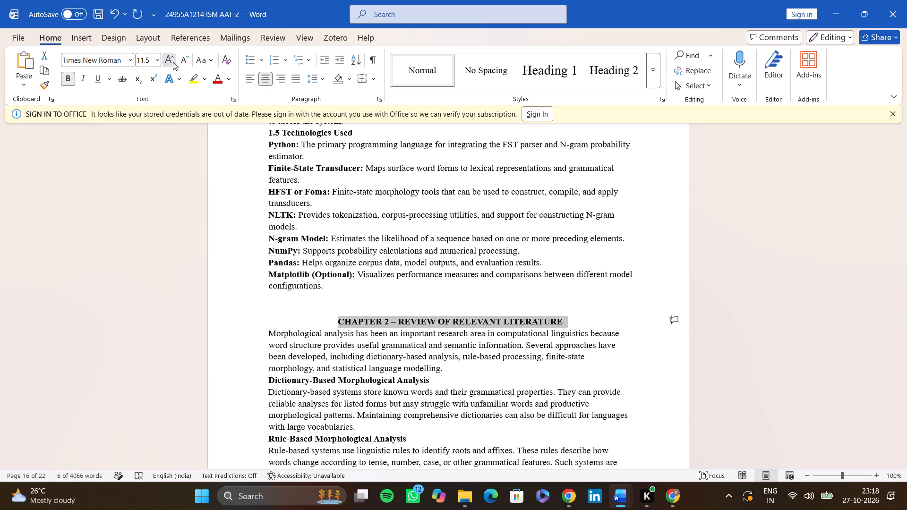
# Centre the CHAPTER 3 – METHODOLOGY heading, increase its font size to 12 and add a blank line above it.
pyautogui.scroll(-4, 370, 221)
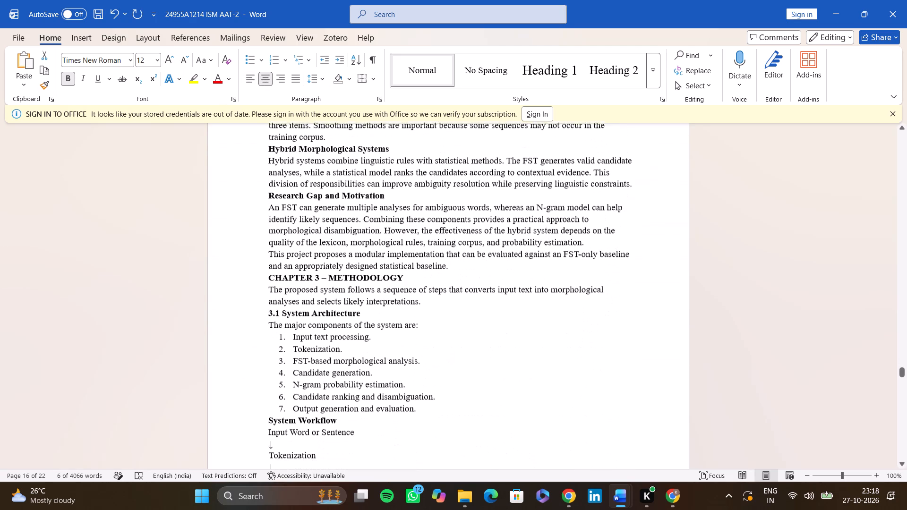
pyautogui.moveTo(414, 282); pyautogui.dragTo(282, 276)
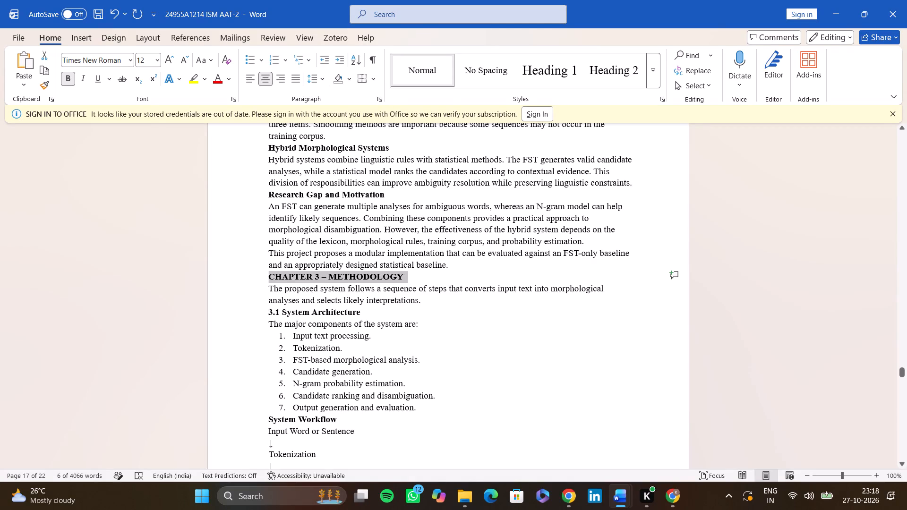
pyautogui.moveTo(282, 276); pyautogui.dragTo(281, 276)
pyautogui.click(262, 80)
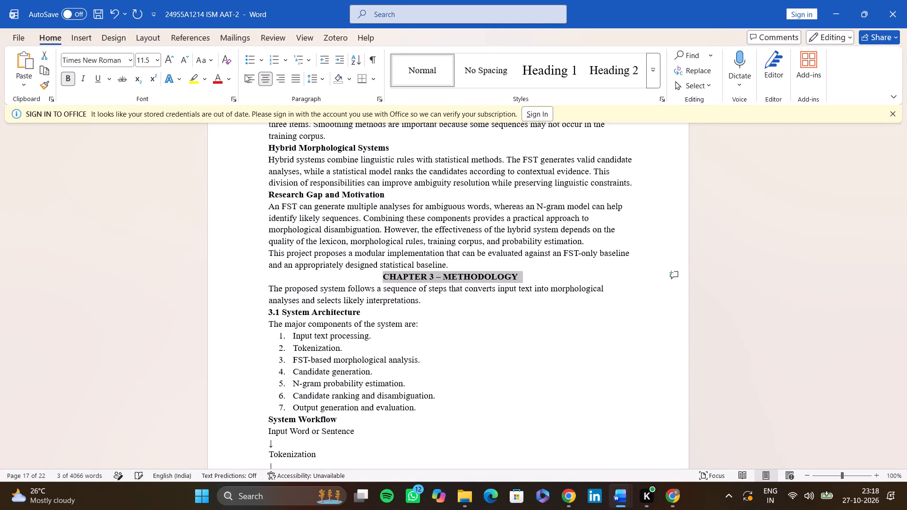
pyautogui.click(169, 57)
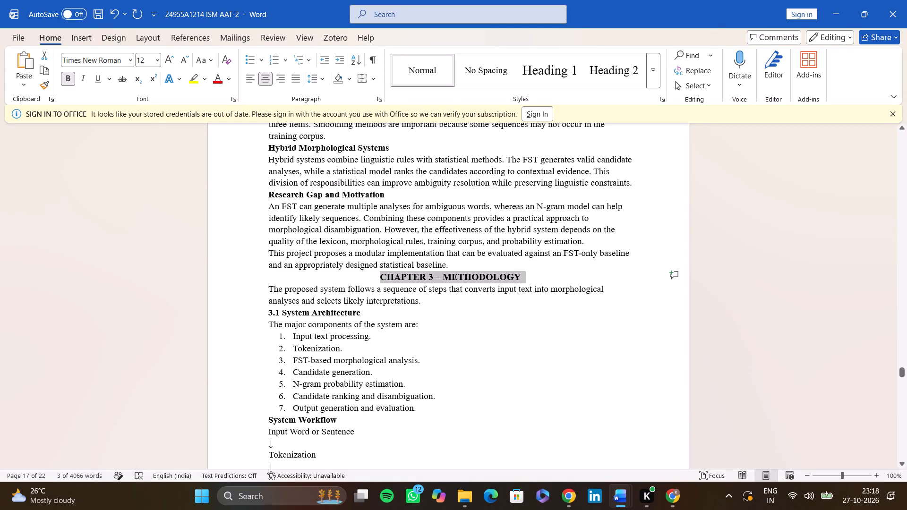
pyautogui.click(471, 261)
pyautogui.press('Return')
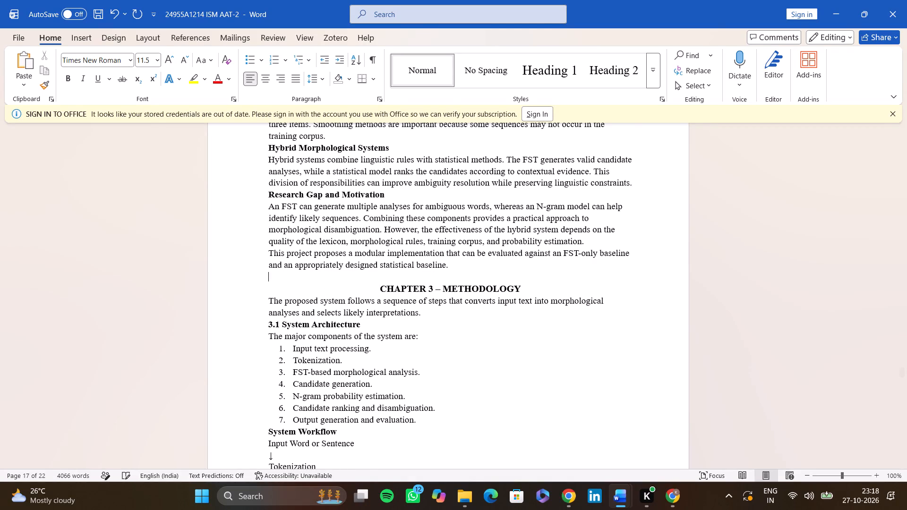
# Insert three blank lines after the 3.8 Evaluation Method text to move the CHAPTER 4 – RESULTS AND DISCUSSIONS heading onto a new page.
pyautogui.scroll(-2, 471, 261)
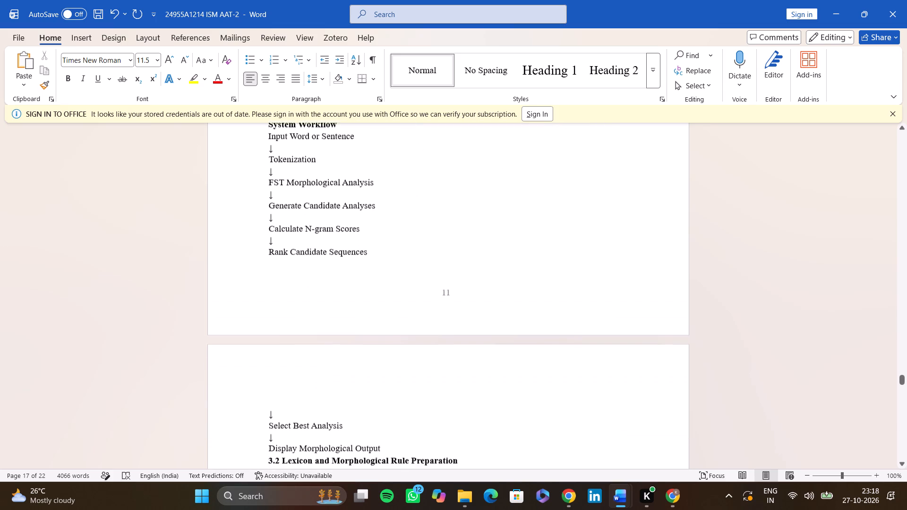
pyautogui.scroll(-3, 471, 261)
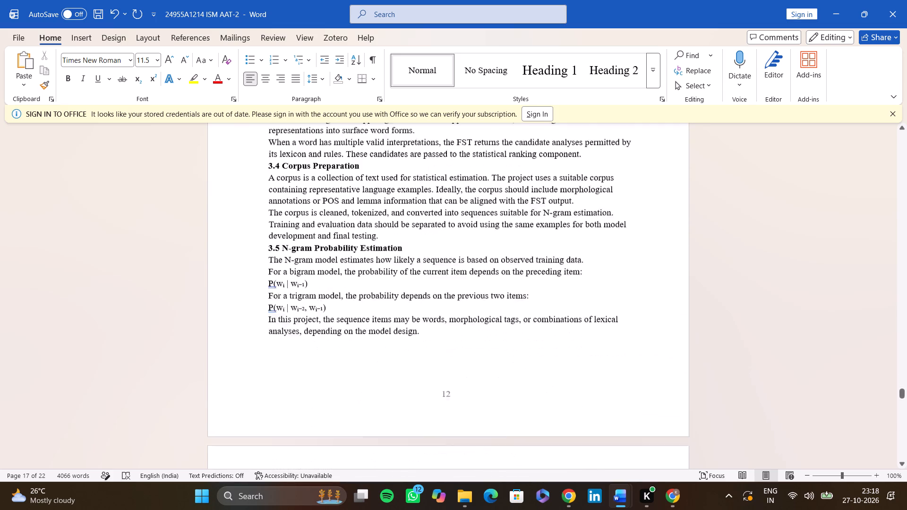
pyautogui.scroll(-4, 471, 261)
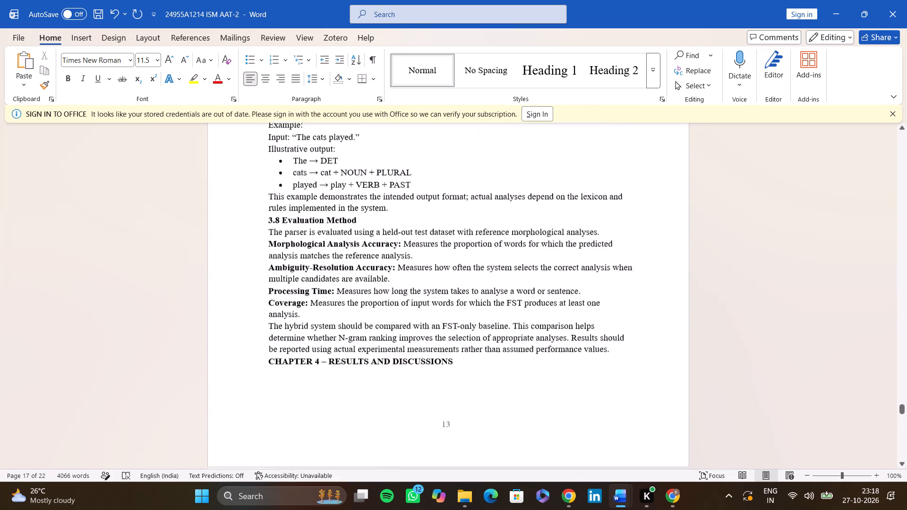
pyautogui.scroll(-1, 471, 261)
pyautogui.click(621, 260)
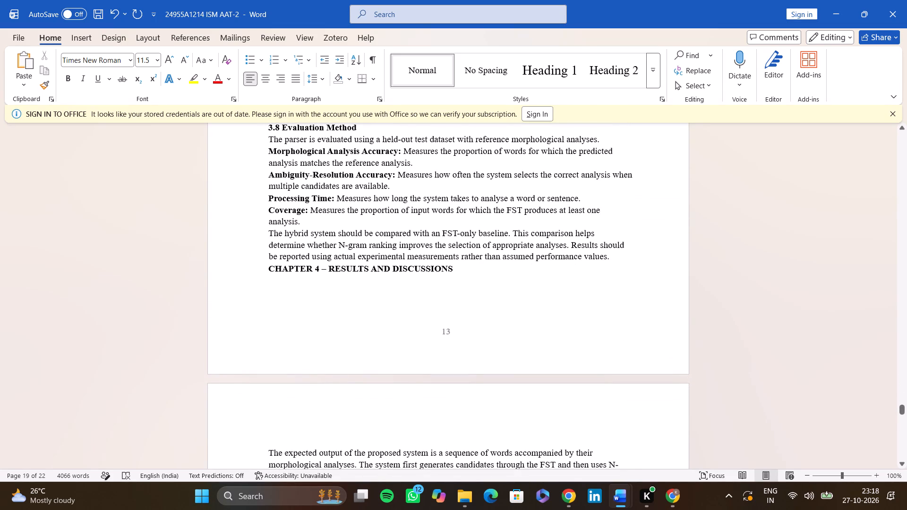
pyautogui.press('Return')
pyautogui.press('Return')
pyautogui.press('Return')
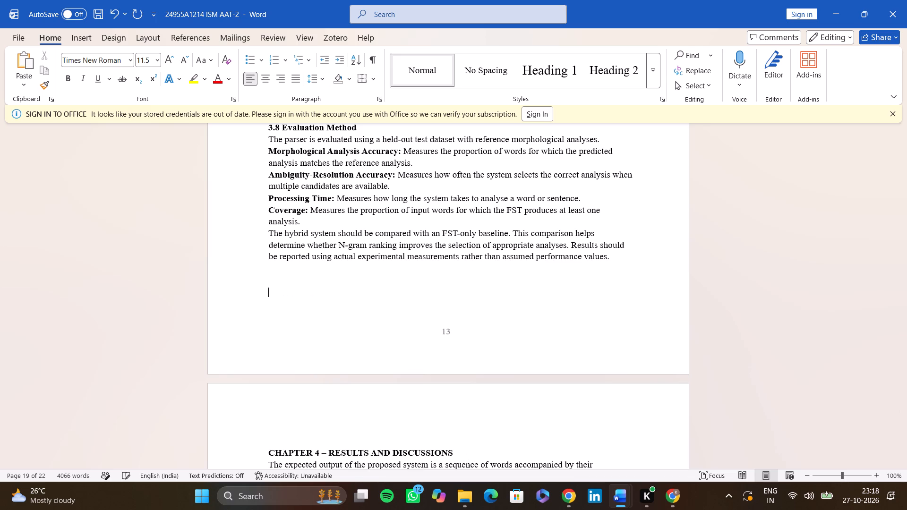
# Increase the CHAPTER 4 – RESULTS AND DISCUSSIONS heading's font size to 12, centre it and add a blank line below it.
pyautogui.moveTo(455, 452); pyautogui.dragTo(276, 466)
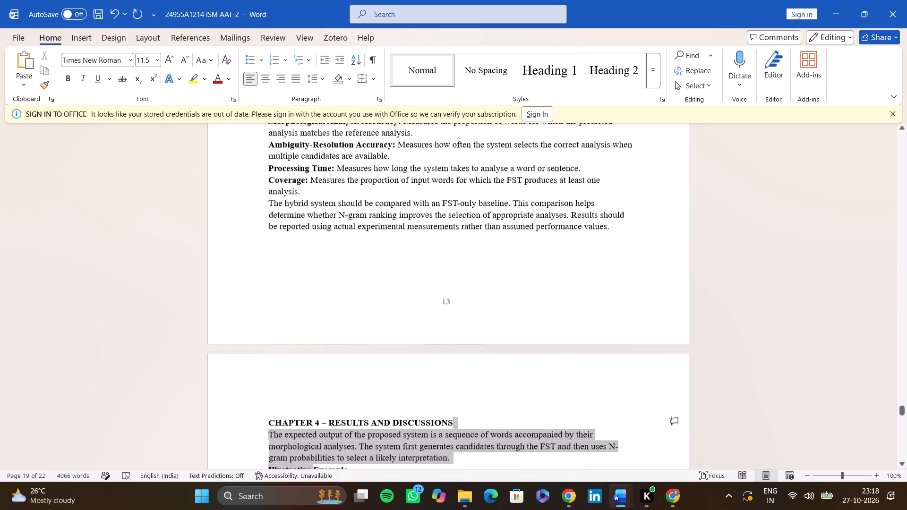
pyautogui.moveTo(276, 466); pyautogui.dragTo(264, 402)
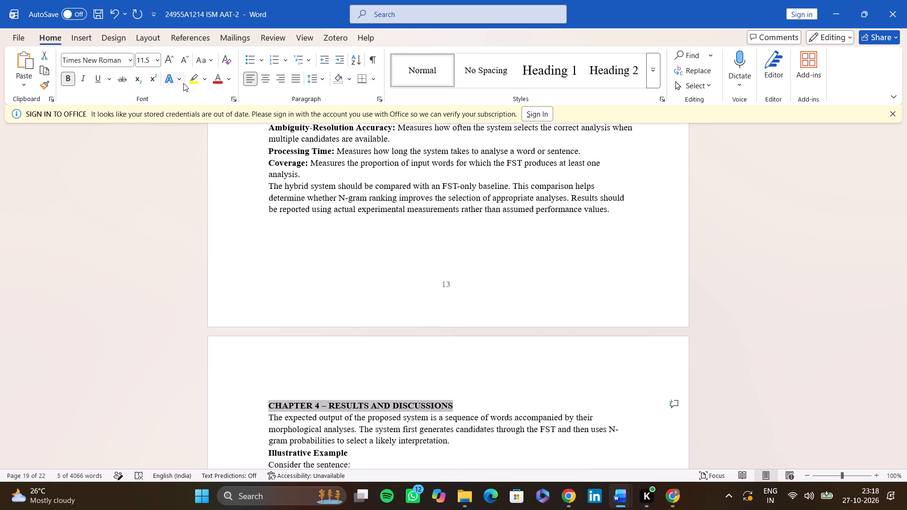
pyautogui.click(166, 59)
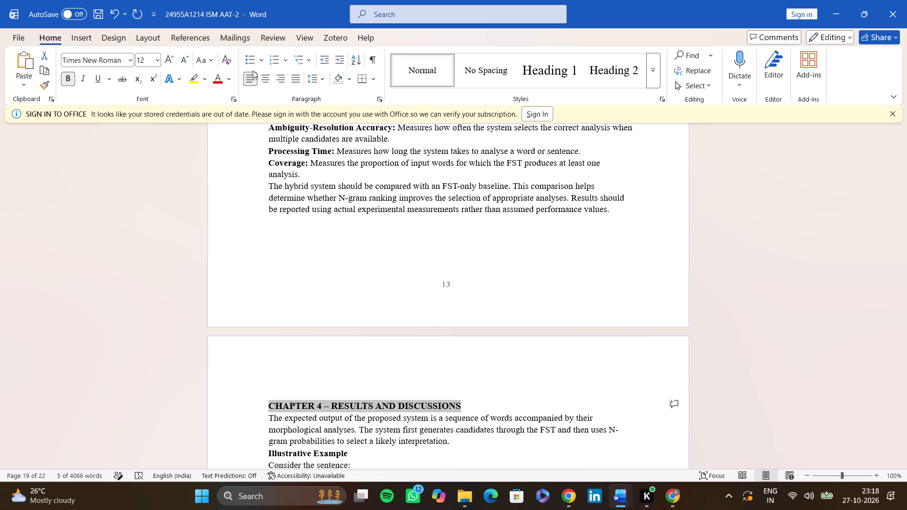
pyautogui.click(262, 76)
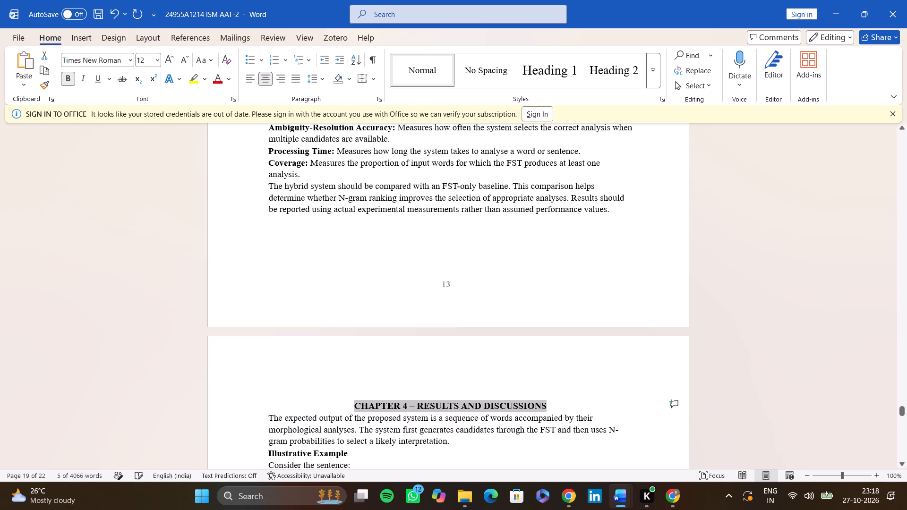
pyautogui.click(563, 398)
pyautogui.press('Return')
# Centre the CHAPTER 5 – CONCLUSIONS AND FUTURE SCOPE heading, increase its font size to 14 and add an unnumbered blank line above it.
pyautogui.scroll(-2, 563, 398)
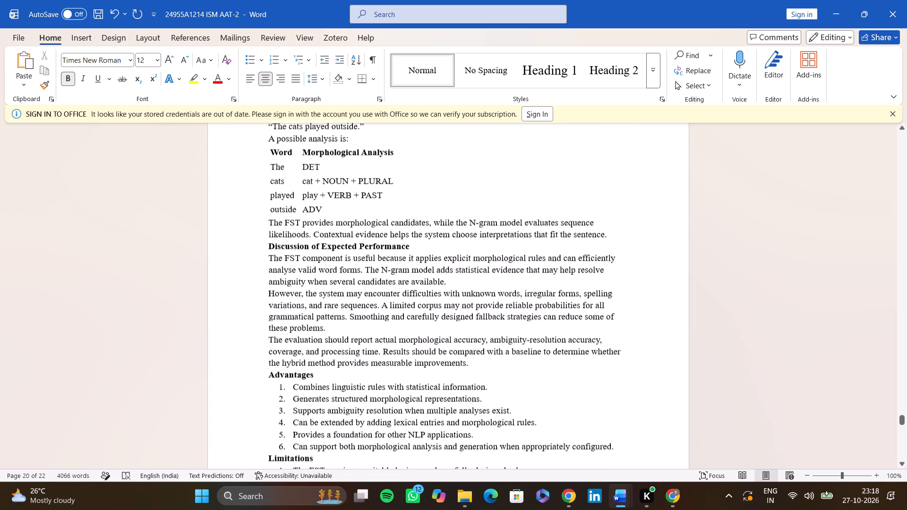
pyautogui.scroll(-2, 563, 398)
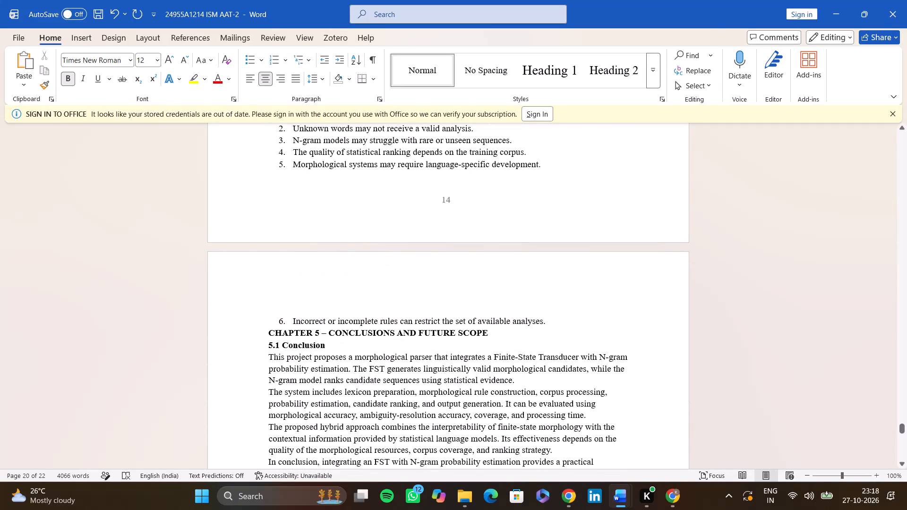
pyautogui.moveTo(492, 337); pyautogui.dragTo(271, 335)
pyautogui.click(261, 77)
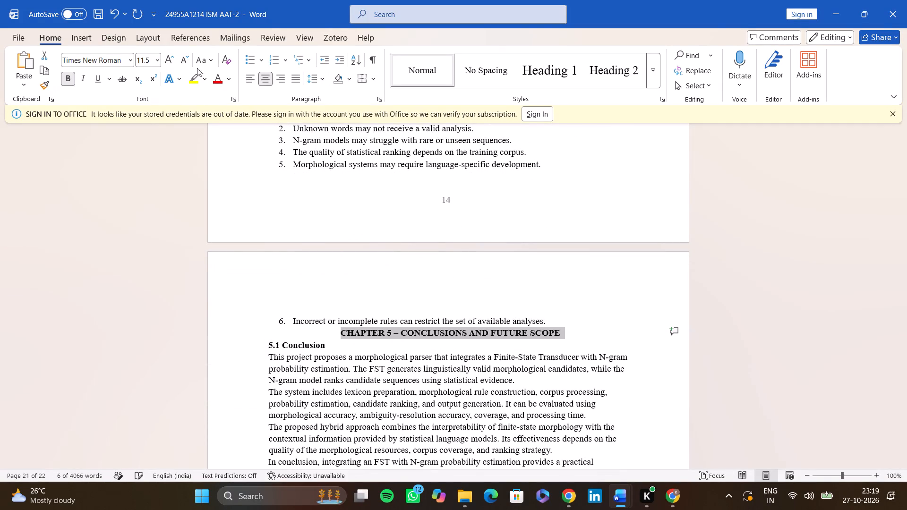
pyautogui.click(168, 61)
pyautogui.click(168, 61)
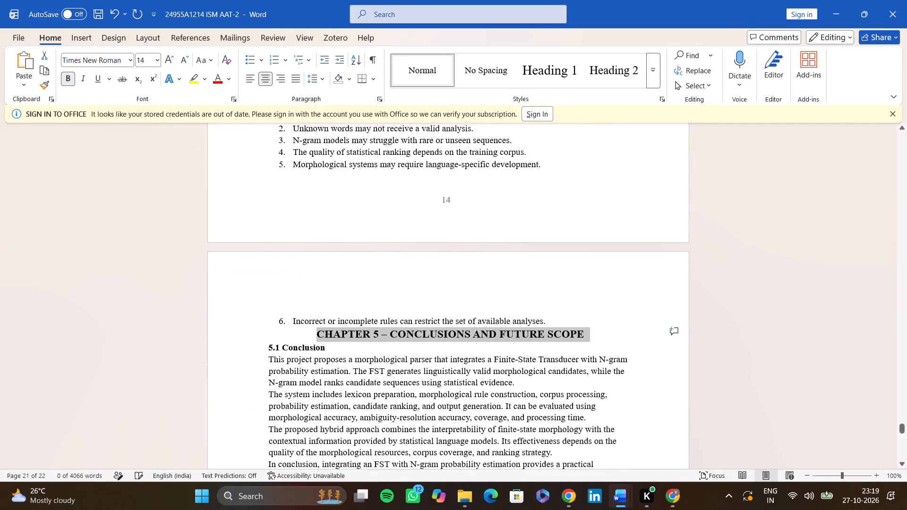
pyautogui.click(554, 318)
pyautogui.press('Return')
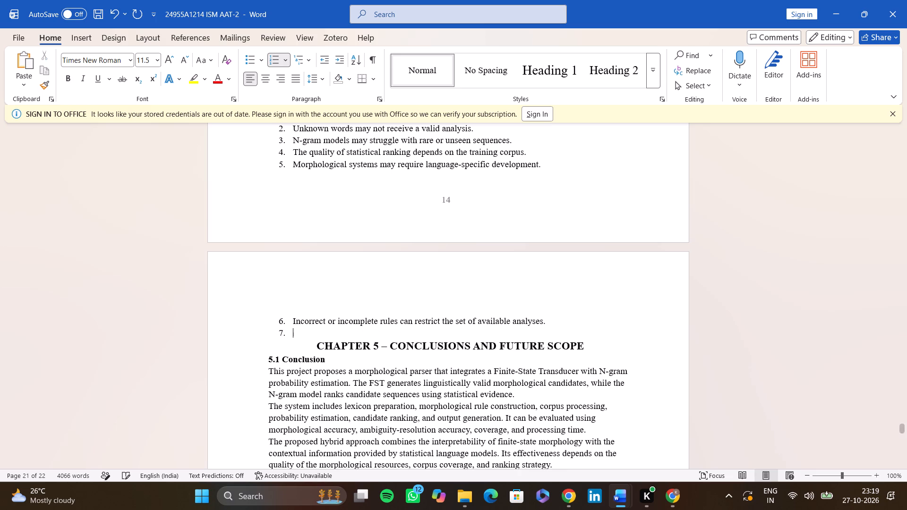
pyautogui.scroll(-1, 554, 318)
pyautogui.press('BackSpace')
# Insert blank lines after the Performance Optimization item so that the REFERENCES section starts on a new page.
pyautogui.scroll(-2, 554, 318)
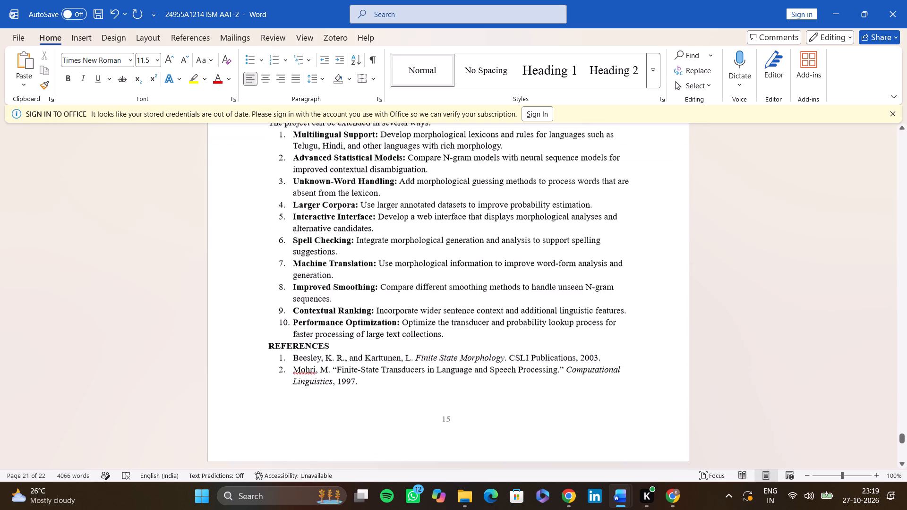
pyautogui.scroll(-2, 554, 318)
pyautogui.scroll(2, 554, 318)
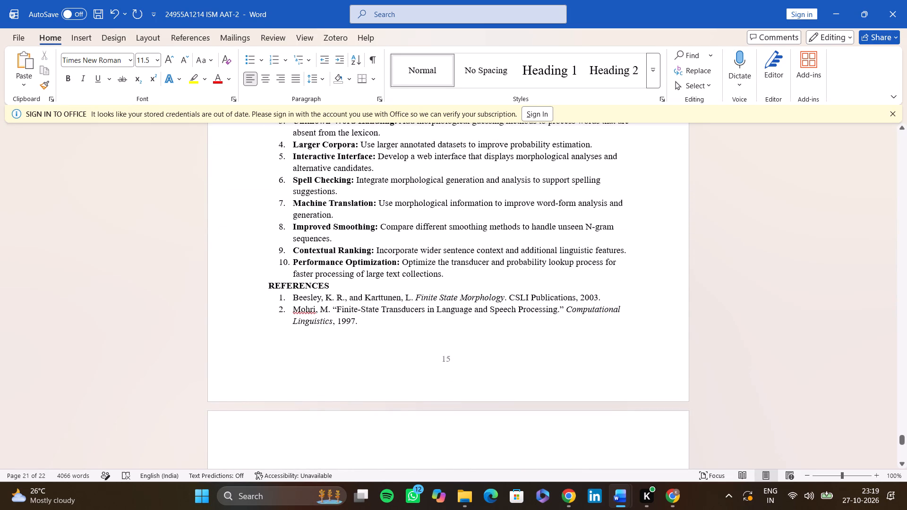
pyautogui.click(460, 273)
pyautogui.press('Return')
pyautogui.press('Return')
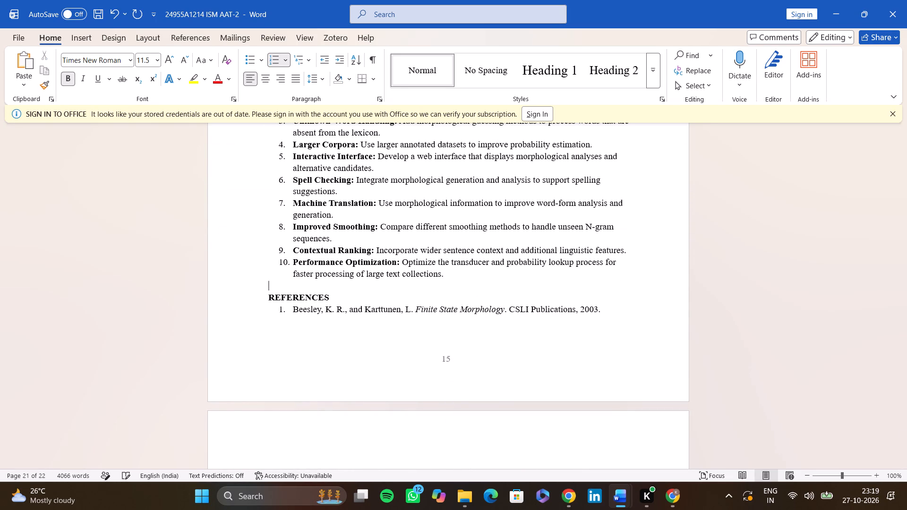
pyautogui.press('Return')
pyautogui.press('Return')
pyautogui.press('Return')
pyautogui.scroll(-1, 460, 273)
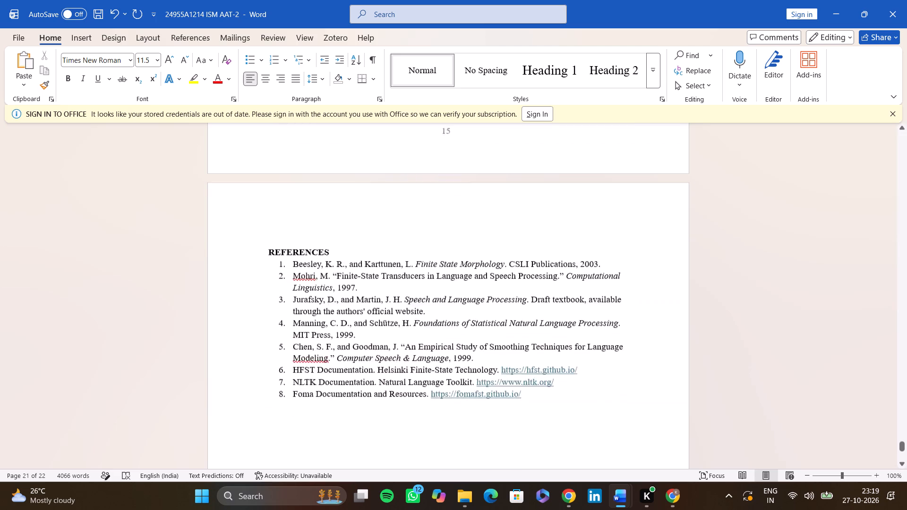
# Open the print preview and check the report's page layout from the references back to the declaration and forward to the end again.
pyautogui.scroll(-1, 460, 273)
pyautogui.hotkey('ctrl', 'p')
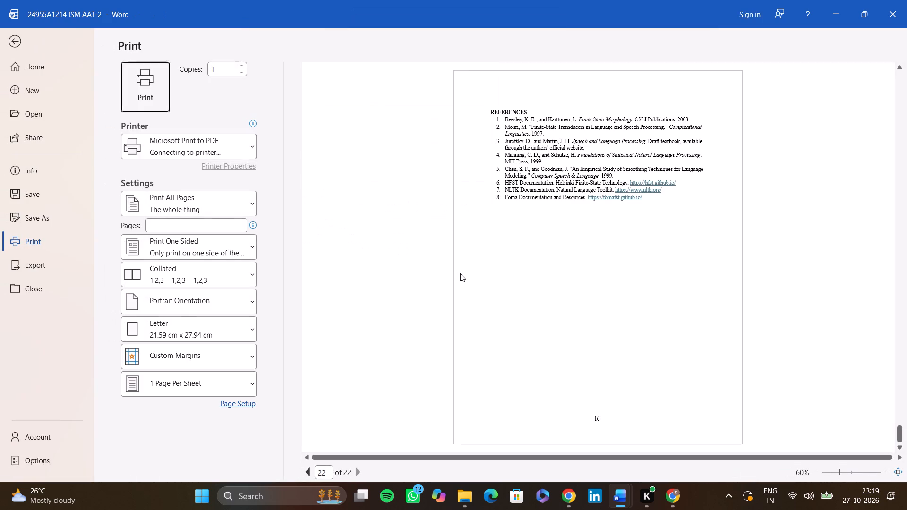
pyautogui.click(460, 273)
pyautogui.press('Up')
pyautogui.press('Up')
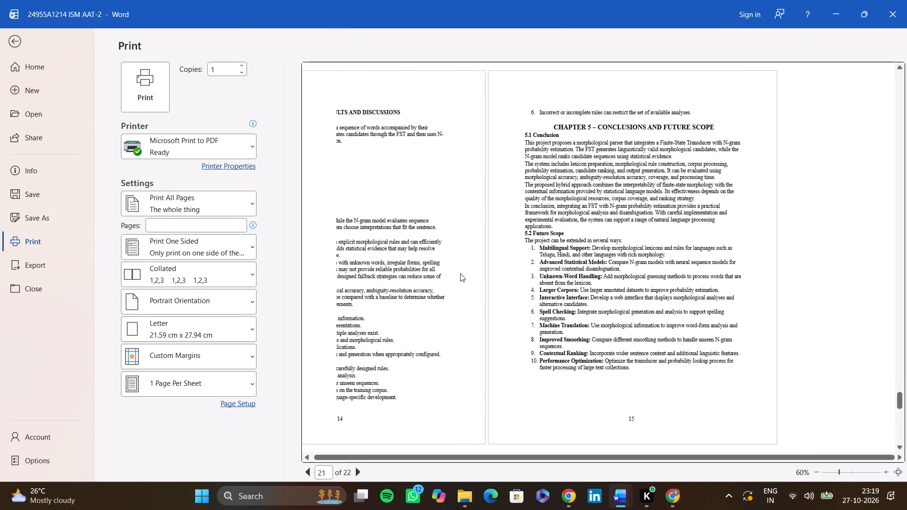
pyautogui.press('Up')
pyautogui.press('Up')
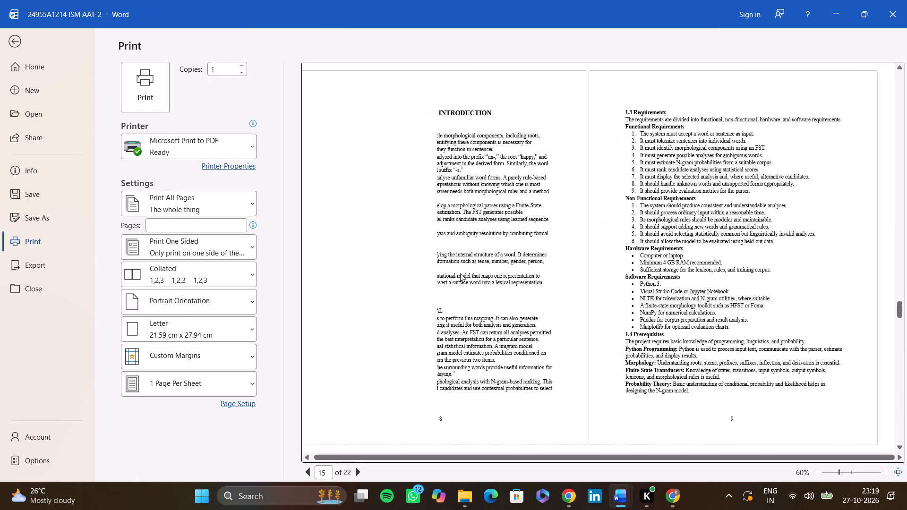
pyautogui.press('Up')
pyautogui.press('Up')
pyautogui.press('Up')
pyautogui.press('Up')
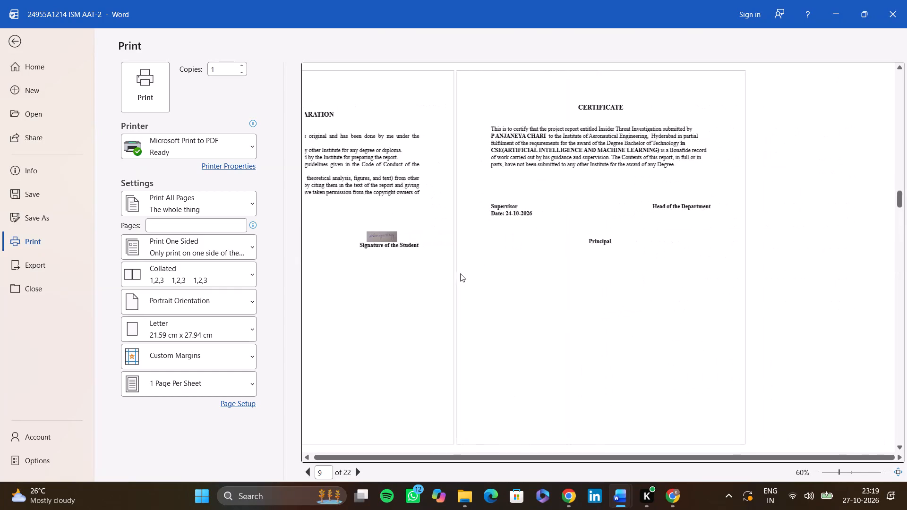
pyautogui.press('Down')
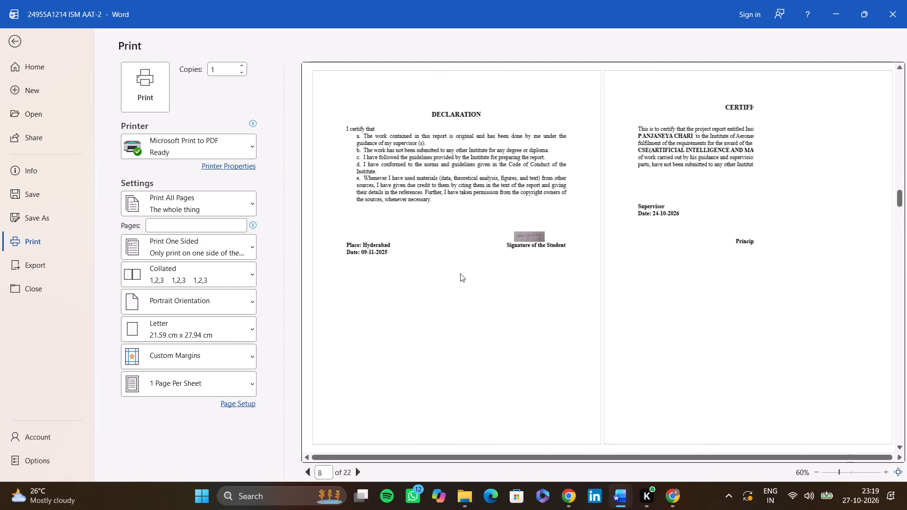
pyautogui.press('Down')
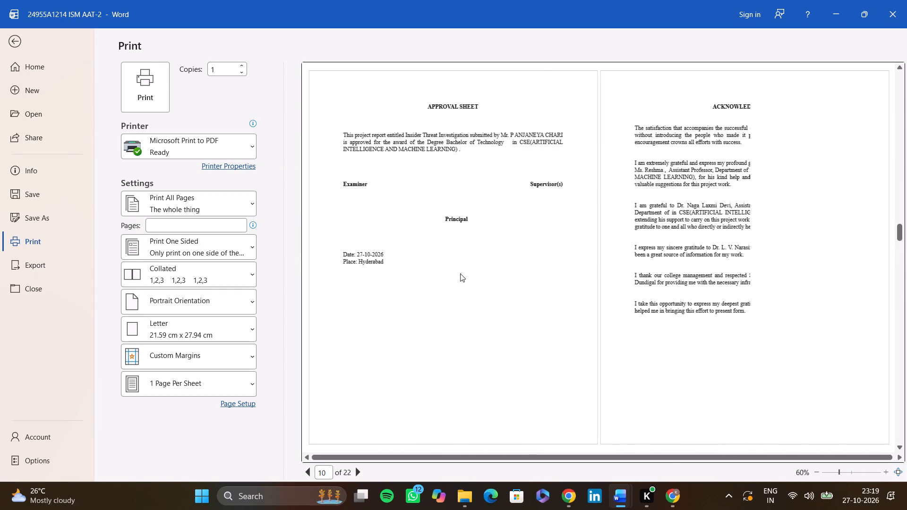
pyautogui.press('Down')
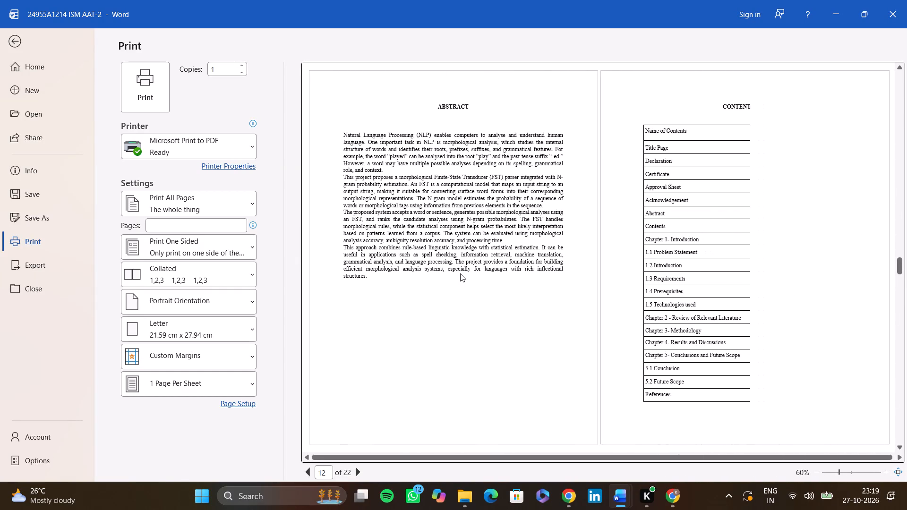
pyautogui.press('Down')
pyautogui.press('Down')
pyautogui.press('Down')
pyautogui.press('Down')
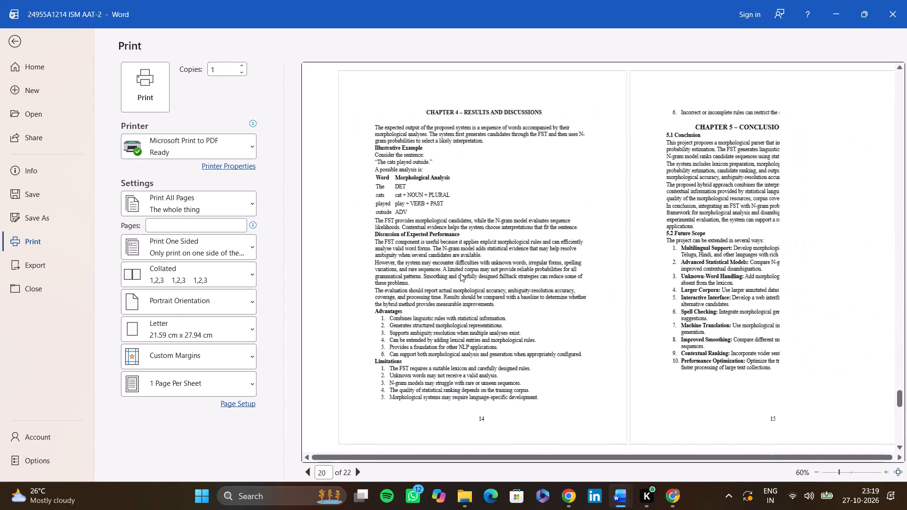
pyautogui.press('Down')
pyautogui.press('Down')
pyautogui.press('Down')
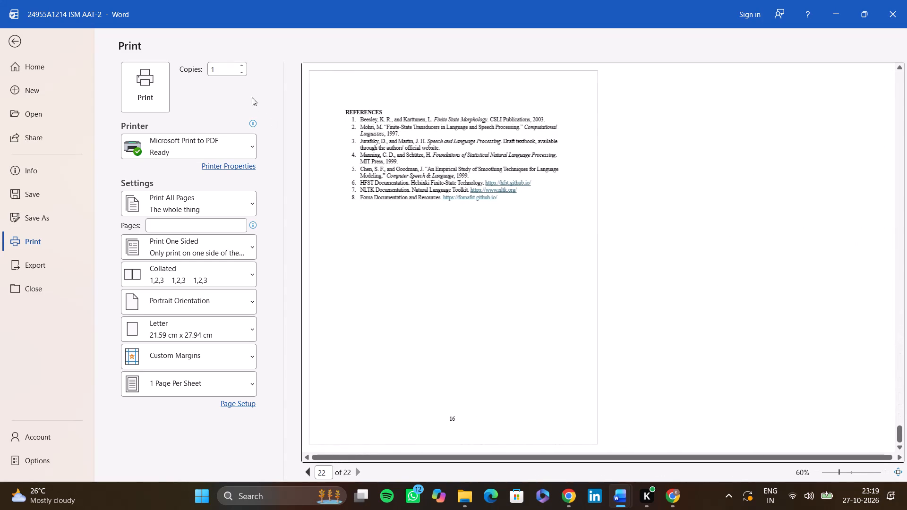
# Print the whole report to a PDF in Downloads, naming it with the student's roll number followed by "lm cep".
pyautogui.click(128, 95)
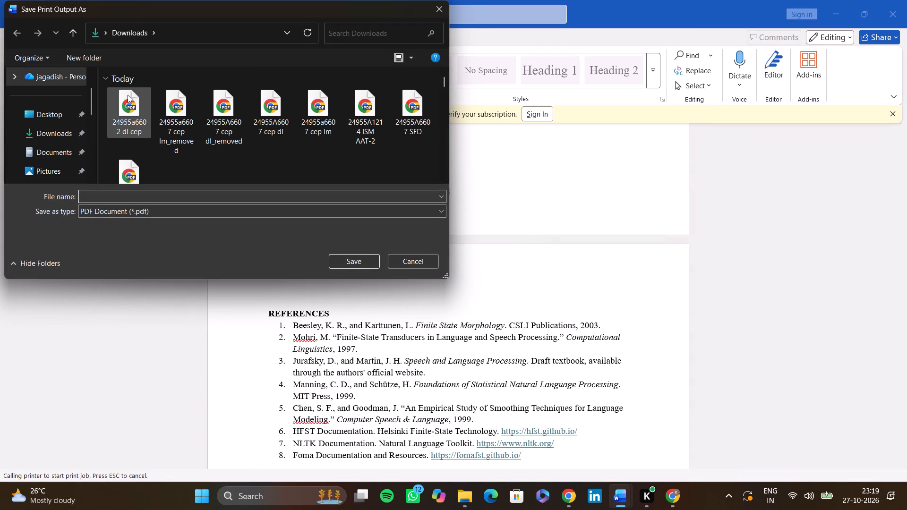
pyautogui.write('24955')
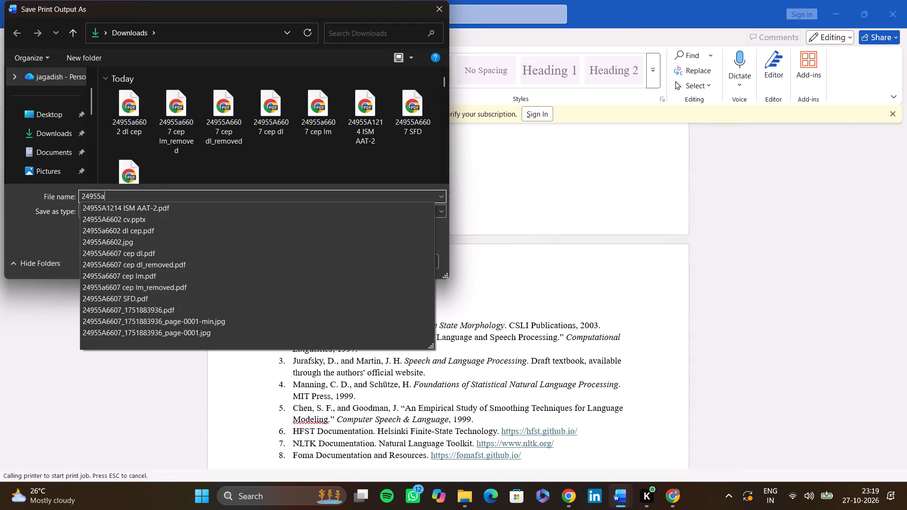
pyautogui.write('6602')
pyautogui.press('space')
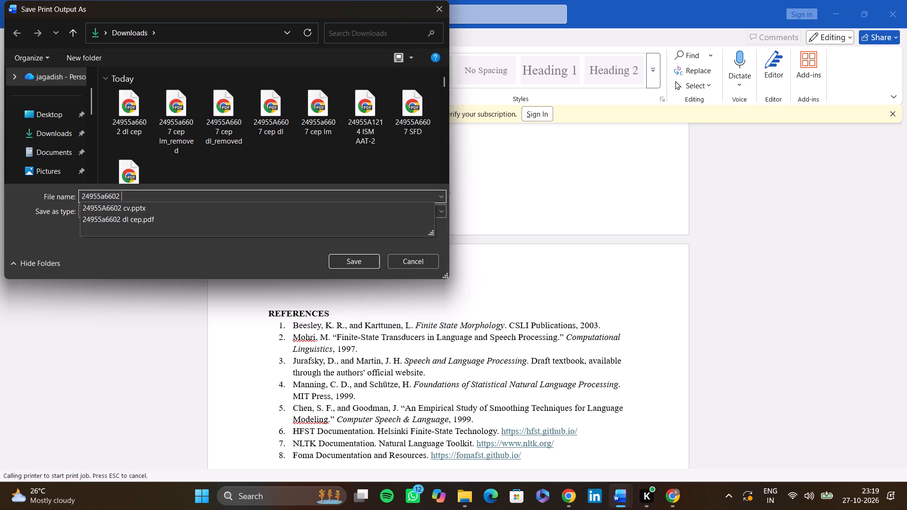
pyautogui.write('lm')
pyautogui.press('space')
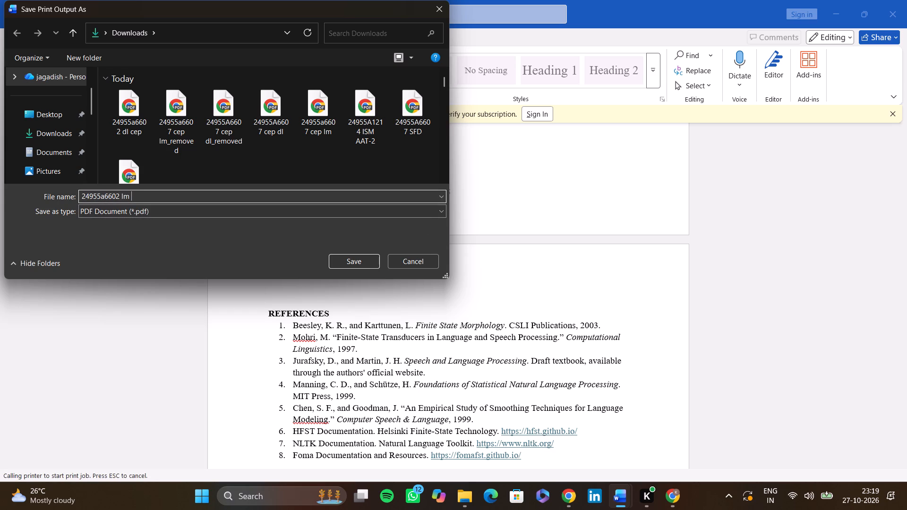
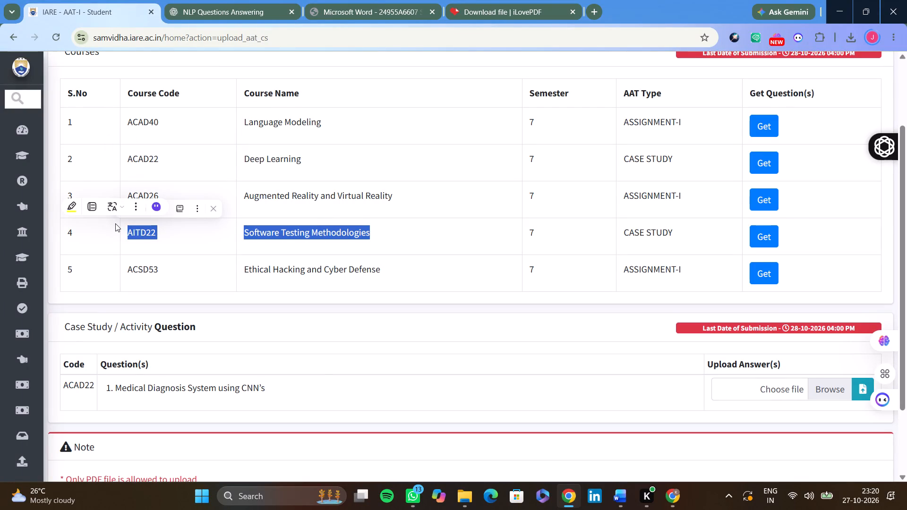
# Copy the course code AITD22 and the course name Software Testing Methodologies from the courses table.
pyautogui.hotkey('ctrl', 'c')
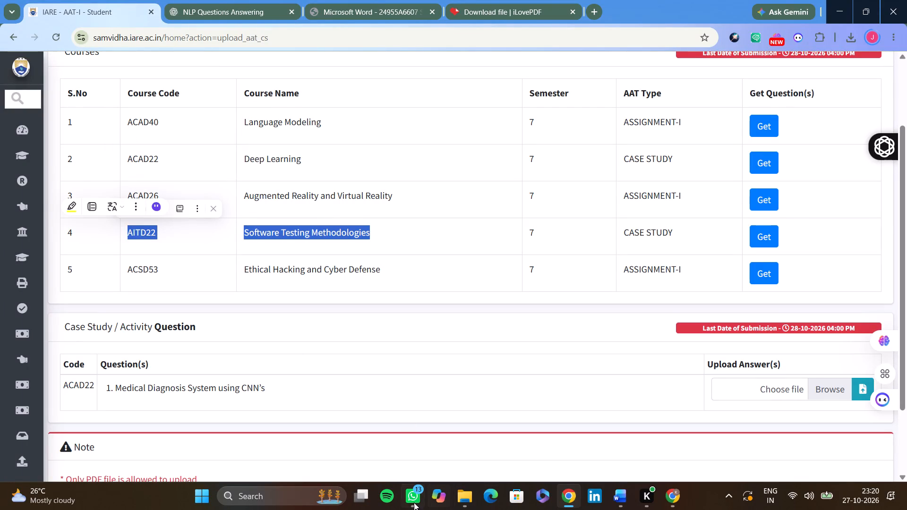
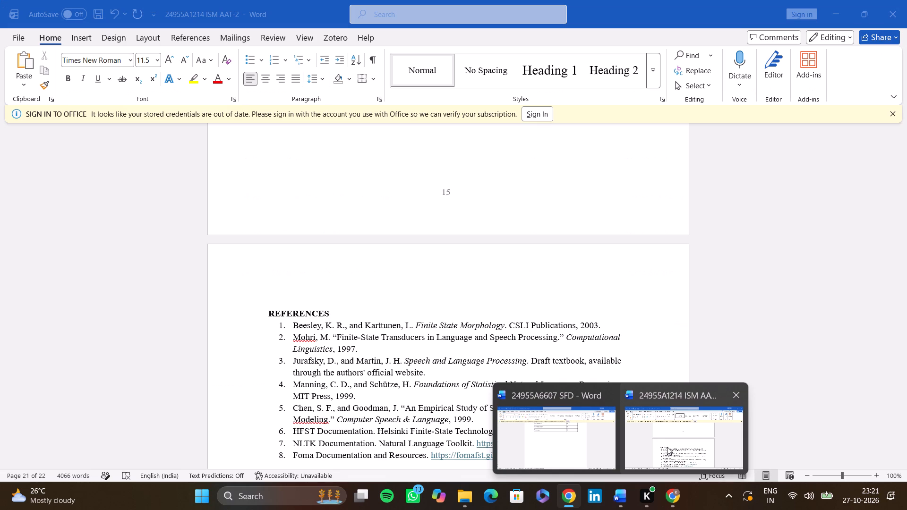
# Switch to the ISM AAT-2 report in Word and look over the end of its REFERENCES list.
pyautogui.click(667, 447)
pyautogui.scroll(-2, 548, 387)
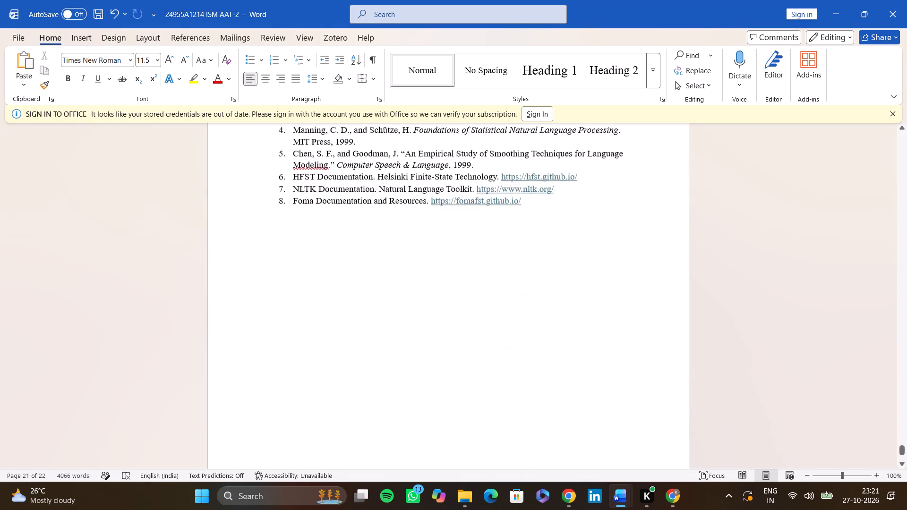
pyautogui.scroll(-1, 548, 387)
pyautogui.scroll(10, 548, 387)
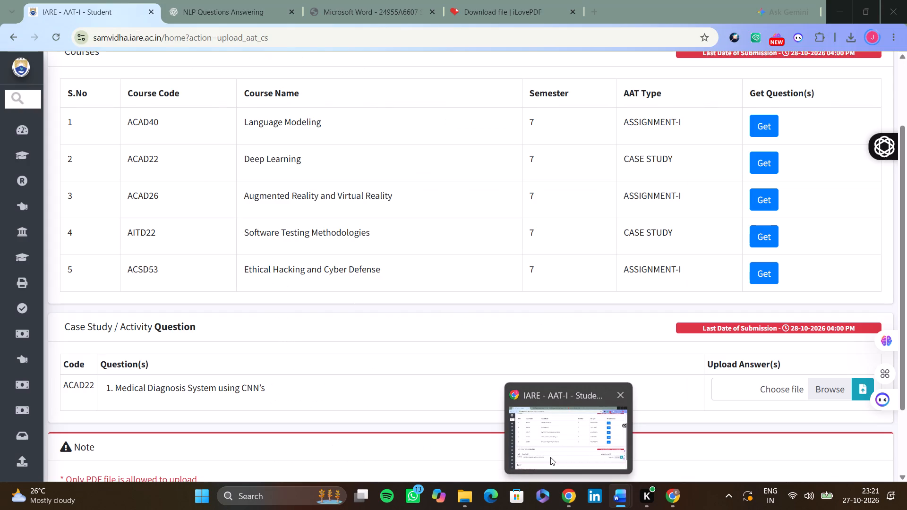
# Switch to iLovePDF in Chrome and load the student's "cep lm_removed" PDF from Downloads into the Edit PDF tool.
pyautogui.click(550, 457)
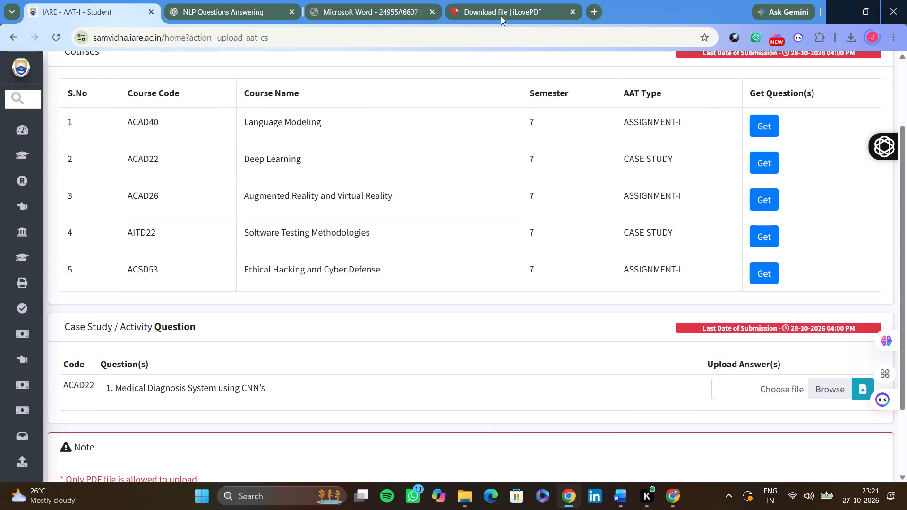
pyautogui.click(505, 3)
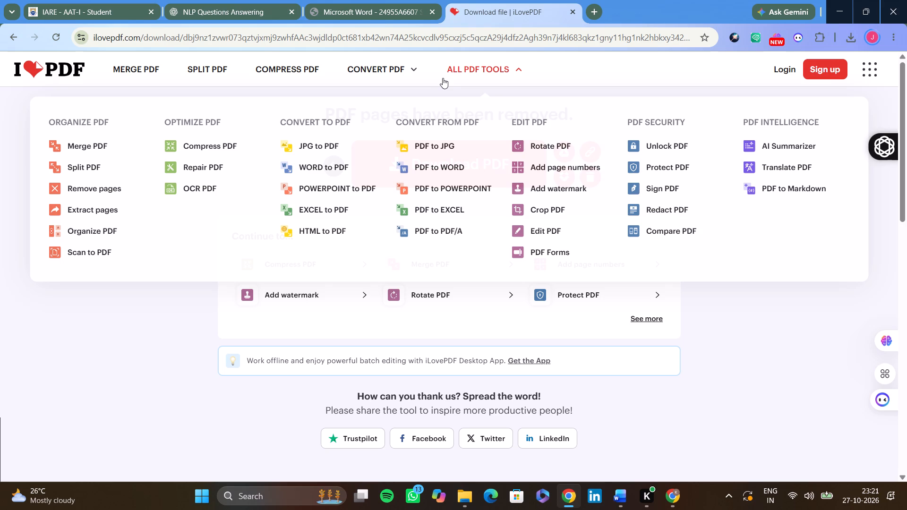
pyautogui.click(545, 228)
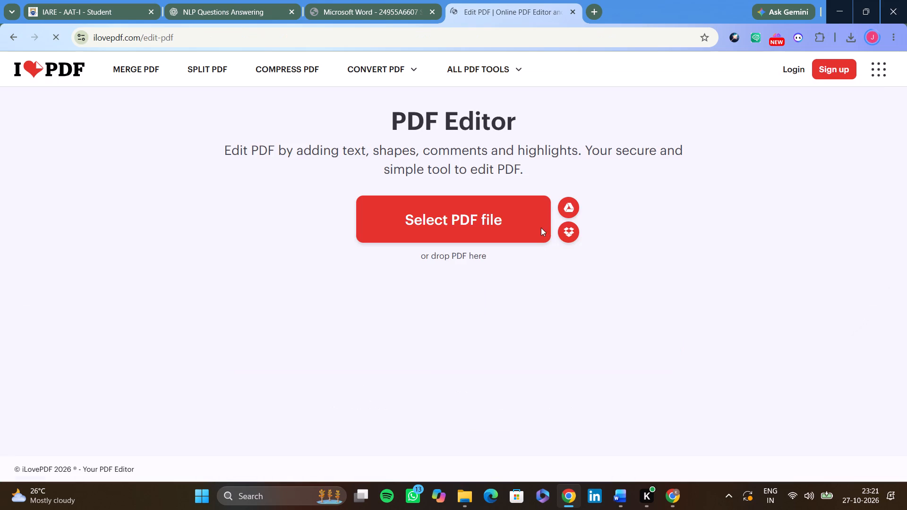
pyautogui.click(513, 224)
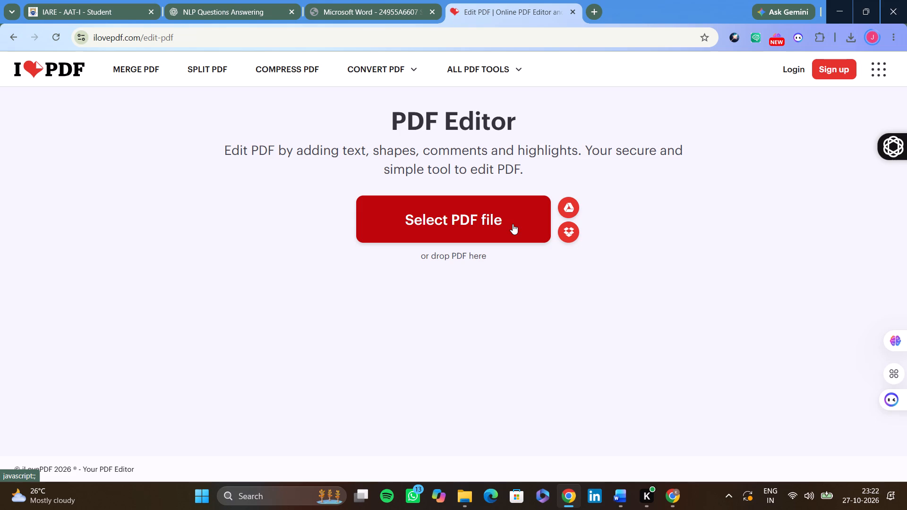
pyautogui.click(513, 224)
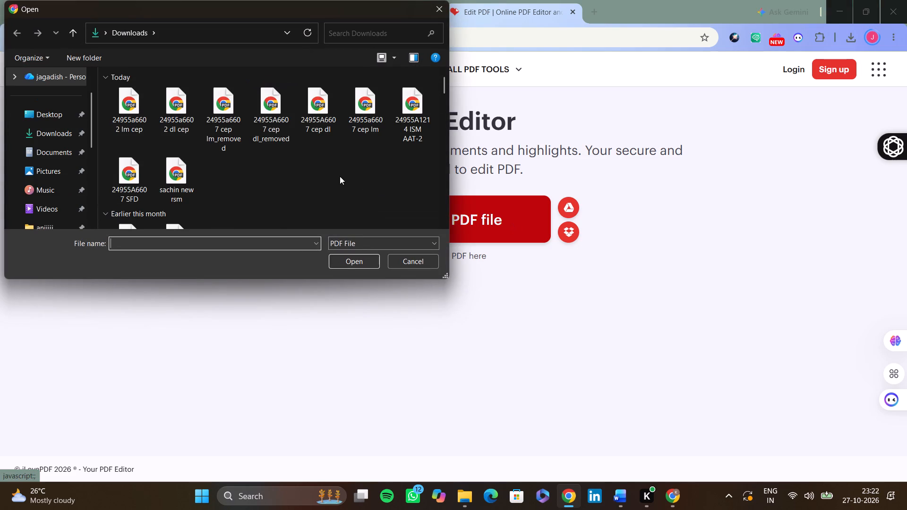
pyautogui.click(226, 116)
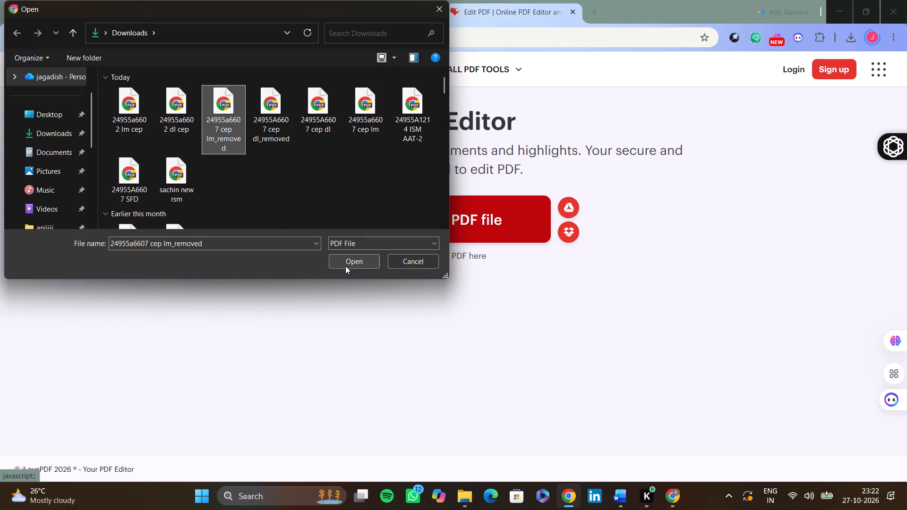
pyautogui.click(345, 266)
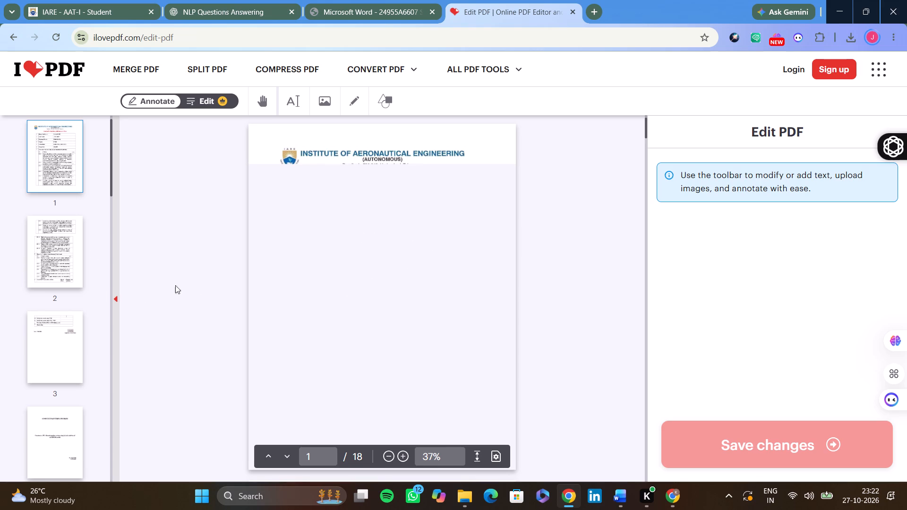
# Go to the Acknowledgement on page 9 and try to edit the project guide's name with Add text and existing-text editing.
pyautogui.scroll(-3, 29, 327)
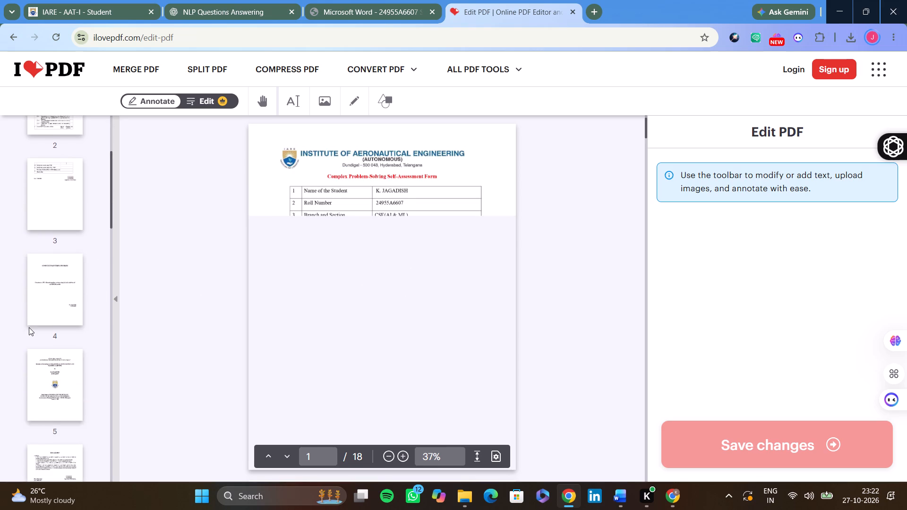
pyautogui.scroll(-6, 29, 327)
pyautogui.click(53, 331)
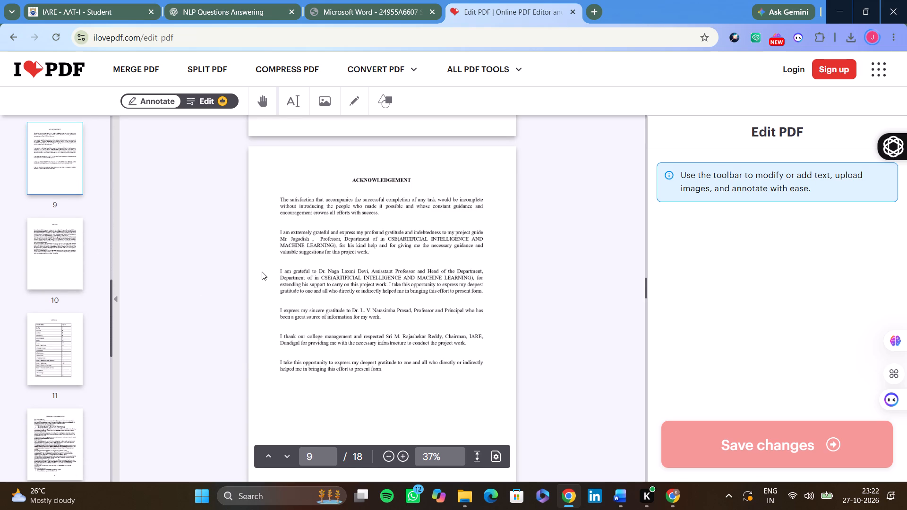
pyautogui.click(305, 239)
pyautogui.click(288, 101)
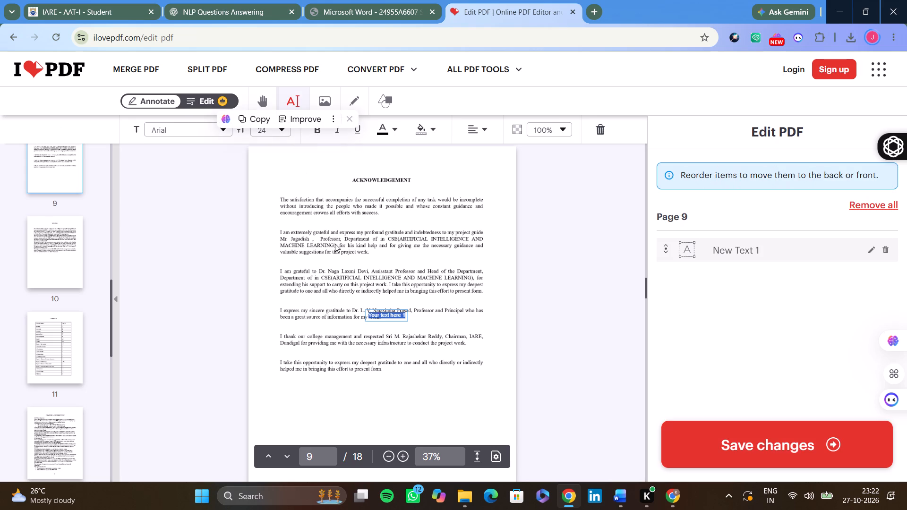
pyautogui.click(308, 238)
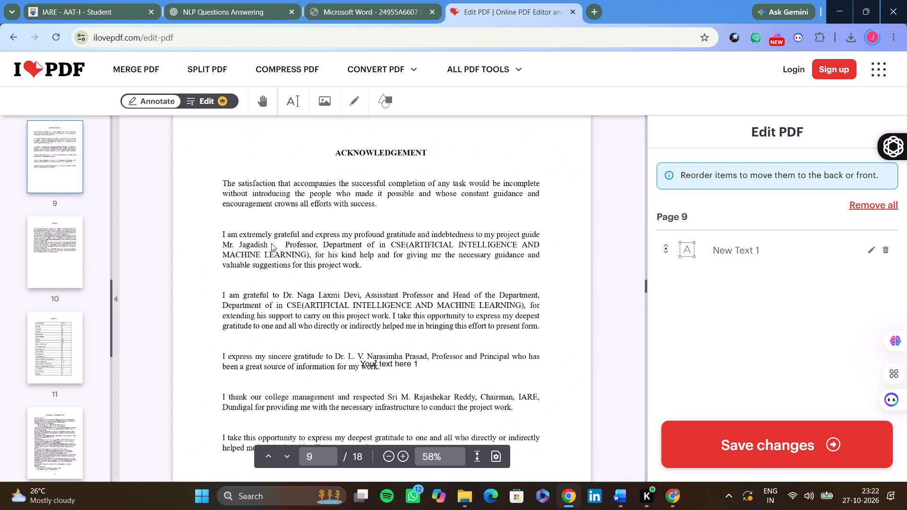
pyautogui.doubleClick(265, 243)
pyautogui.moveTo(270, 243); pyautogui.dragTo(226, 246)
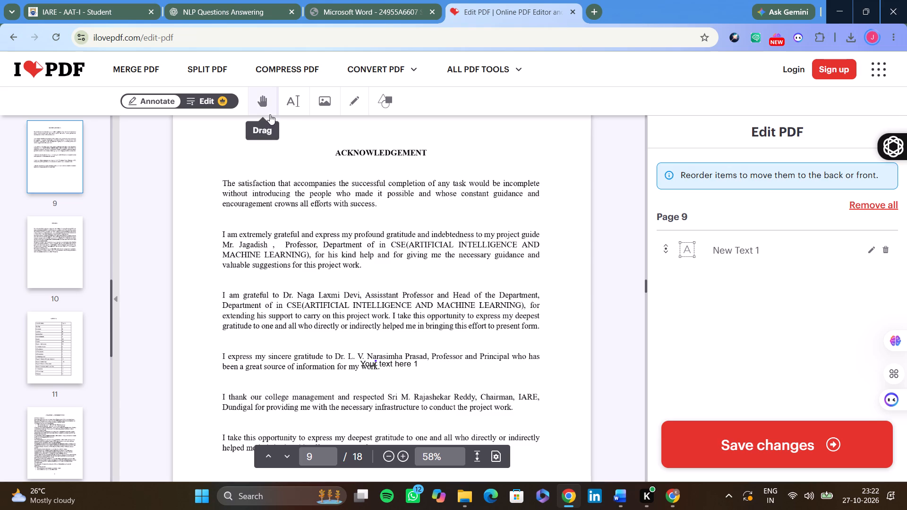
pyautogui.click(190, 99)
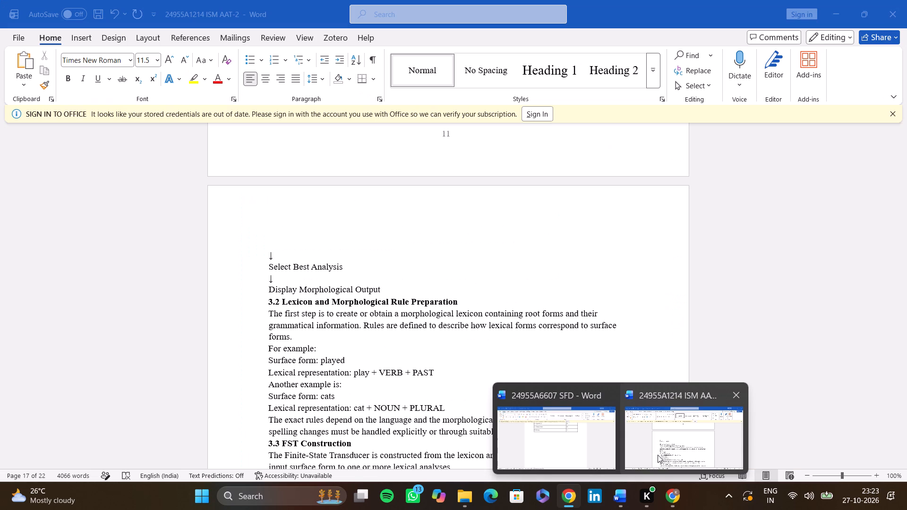
# Switch to the Word report and copy the whole Acknowledgement, from its heading through the final gratitude paragraph.
pyautogui.click(658, 455)
pyautogui.scroll(4, 500, 328)
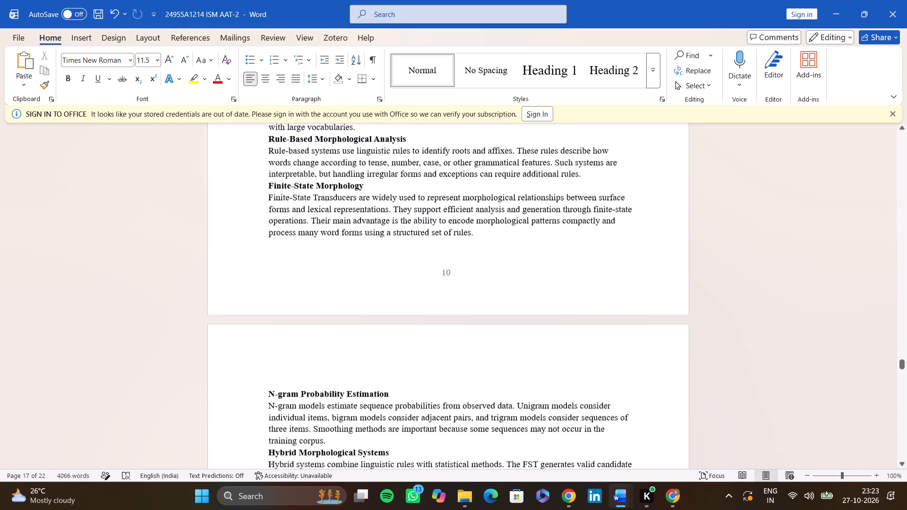
pyautogui.scroll(6, 500, 328)
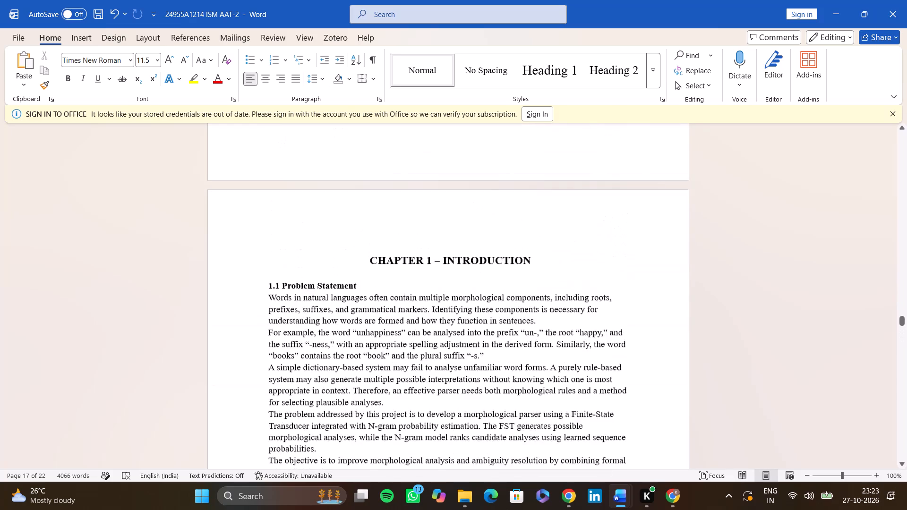
pyautogui.scroll(2, 500, 328)
pyautogui.scroll(-2, 500, 328)
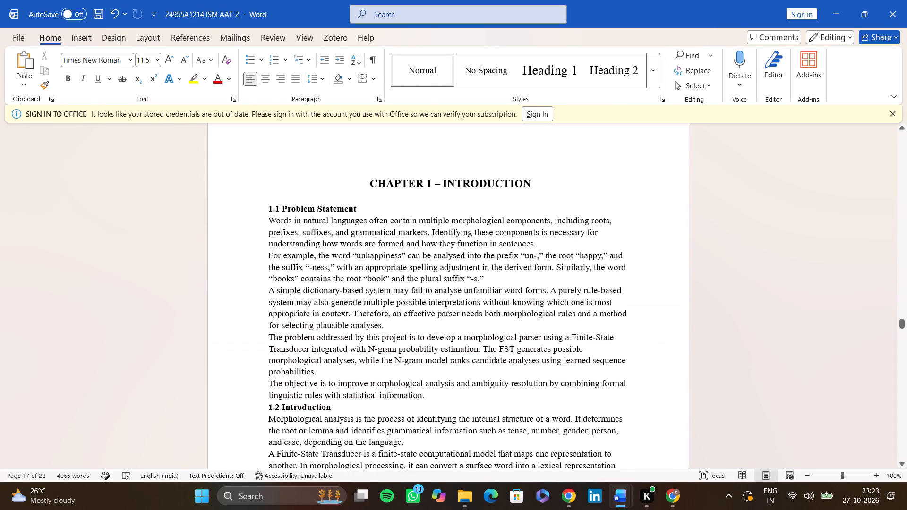
pyautogui.scroll(-3, 500, 328)
pyautogui.scroll(4, 500, 328)
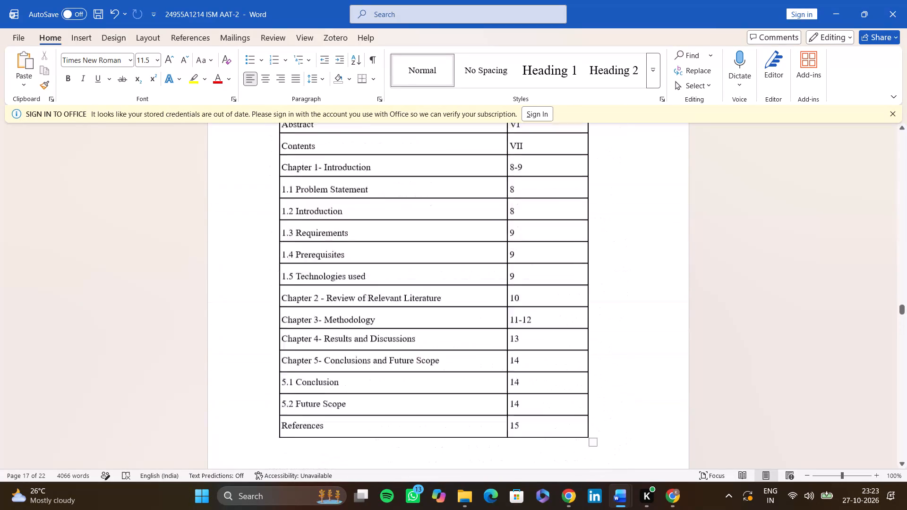
pyautogui.scroll(5, 500, 328)
pyautogui.scroll(-2, 500, 328)
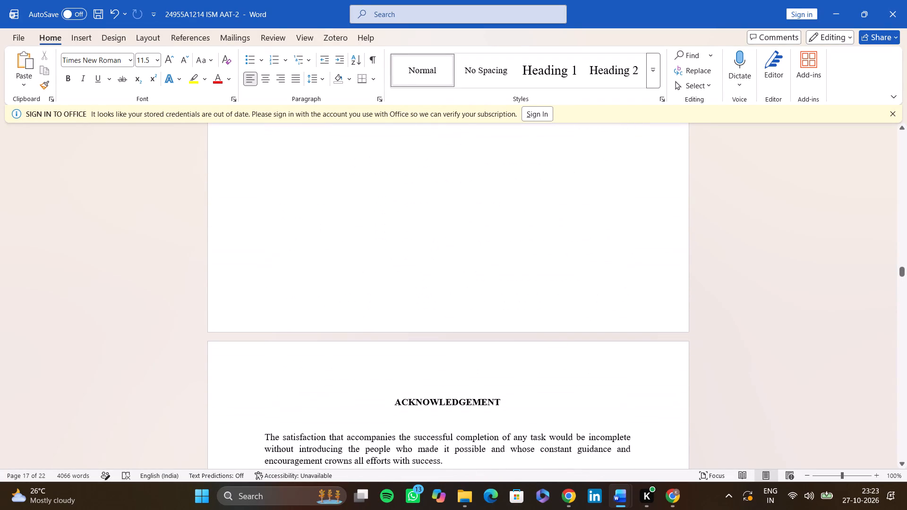
pyautogui.scroll(-2, 500, 328)
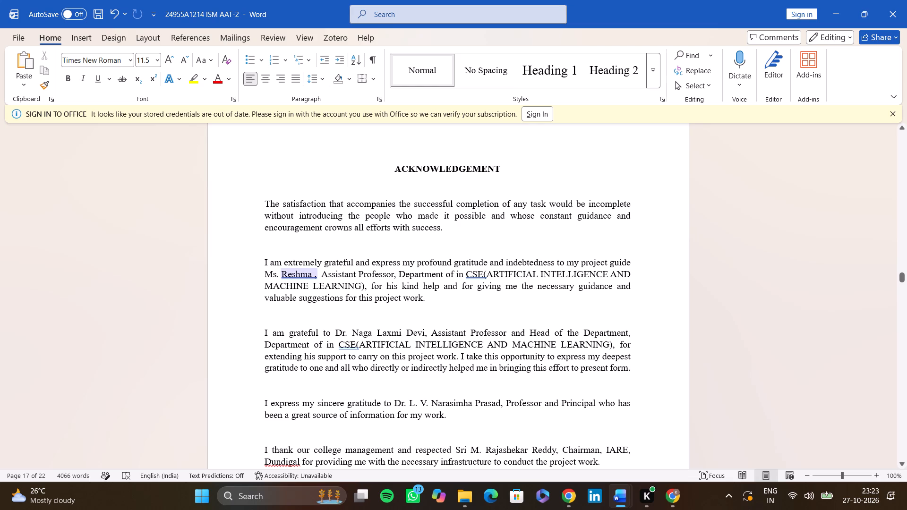
pyautogui.click(312, 275)
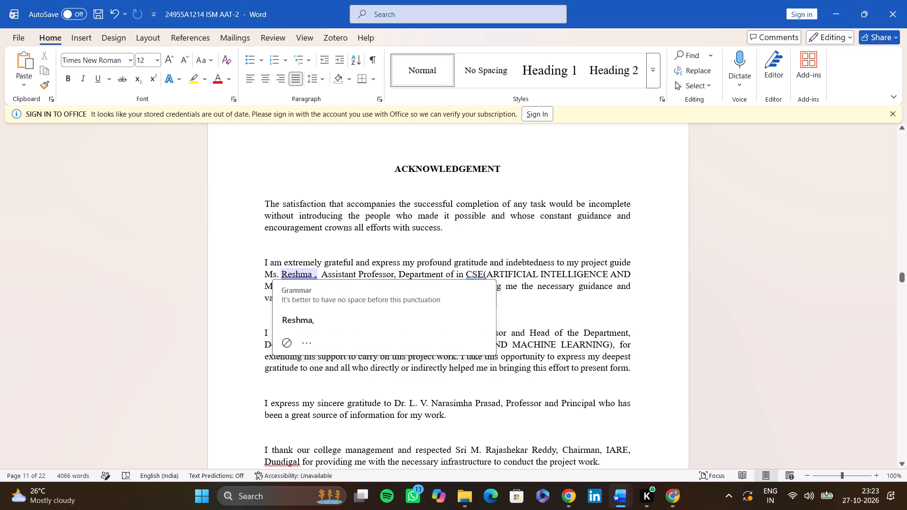
pyautogui.click(239, 230)
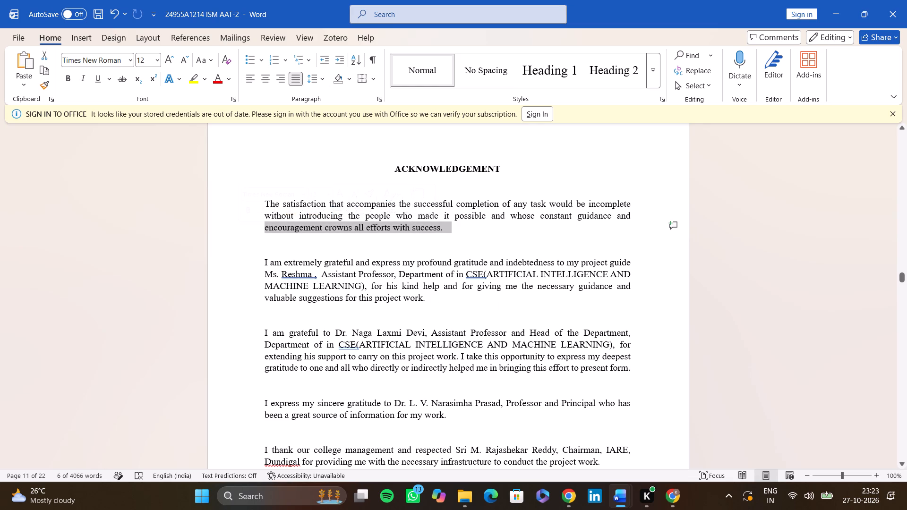
pyautogui.click(423, 252)
pyautogui.scroll(-1, 423, 252)
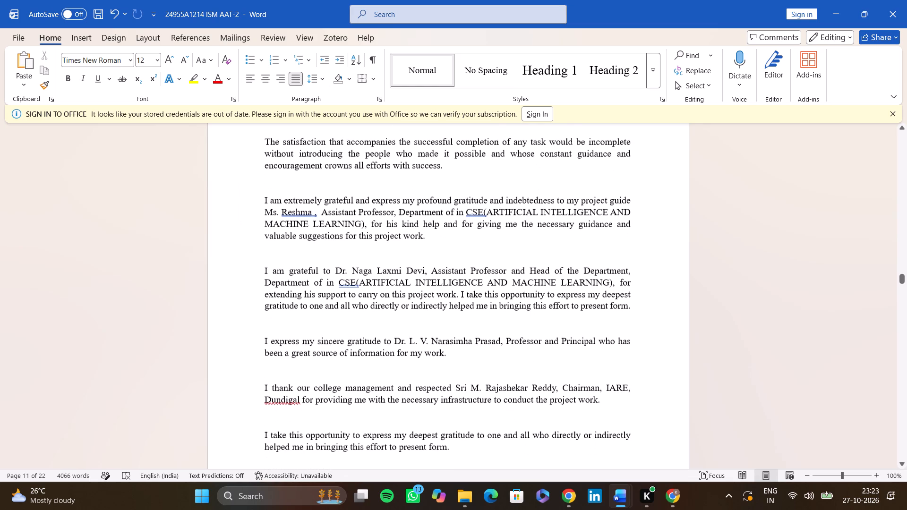
pyautogui.scroll(1, 423, 252)
pyautogui.moveTo(393, 150); pyautogui.dragTo(471, 303)
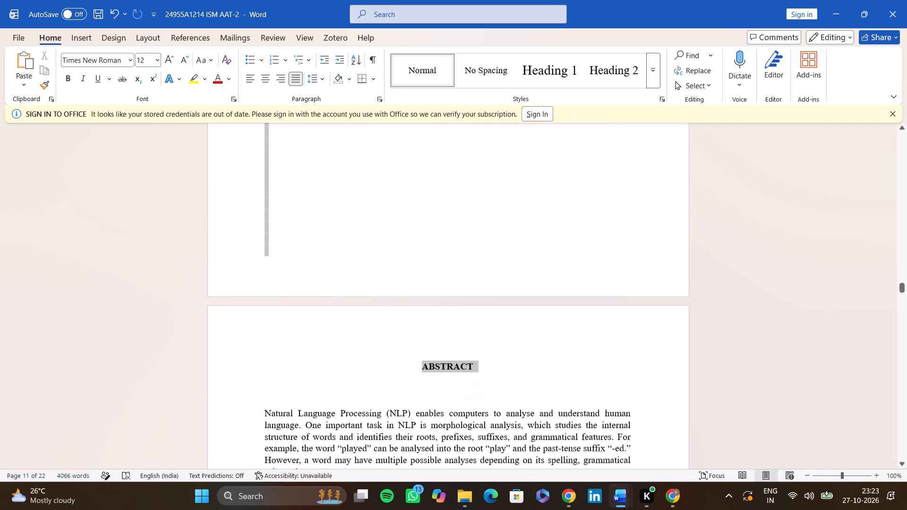
pyautogui.moveTo(471, 303); pyautogui.dragTo(463, 184)
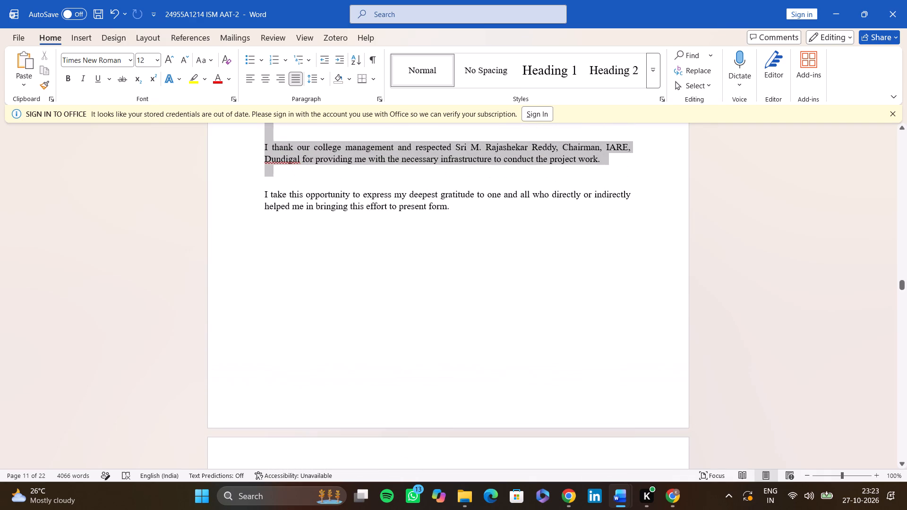
pyautogui.moveTo(463, 184); pyautogui.dragTo(463, 214)
pyautogui.hotkey('ctrl', 'c')
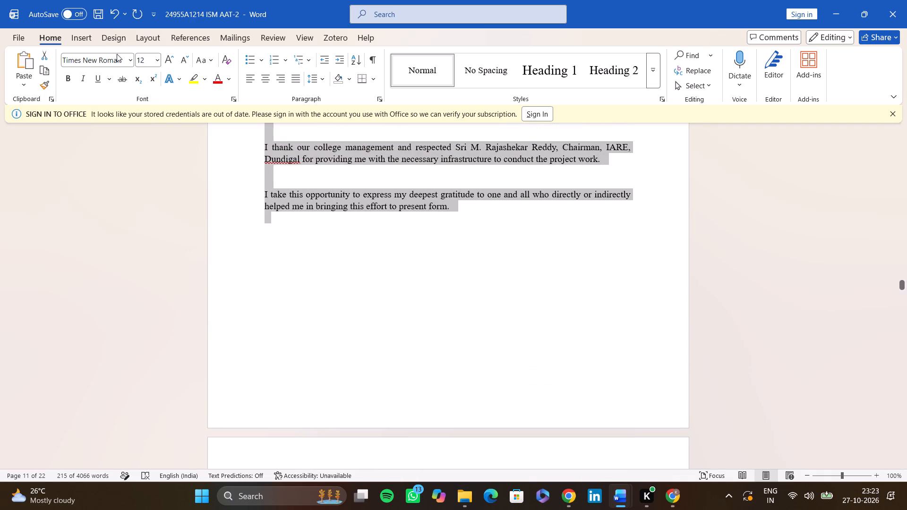
# Create a blank Word document and paste the copied Acknowledgement into it.
pyautogui.click(9, 38)
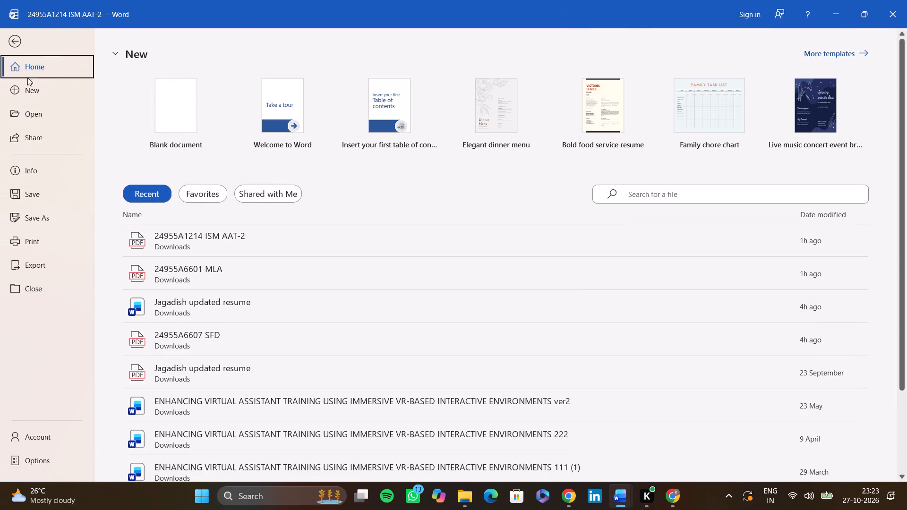
pyautogui.click(151, 120)
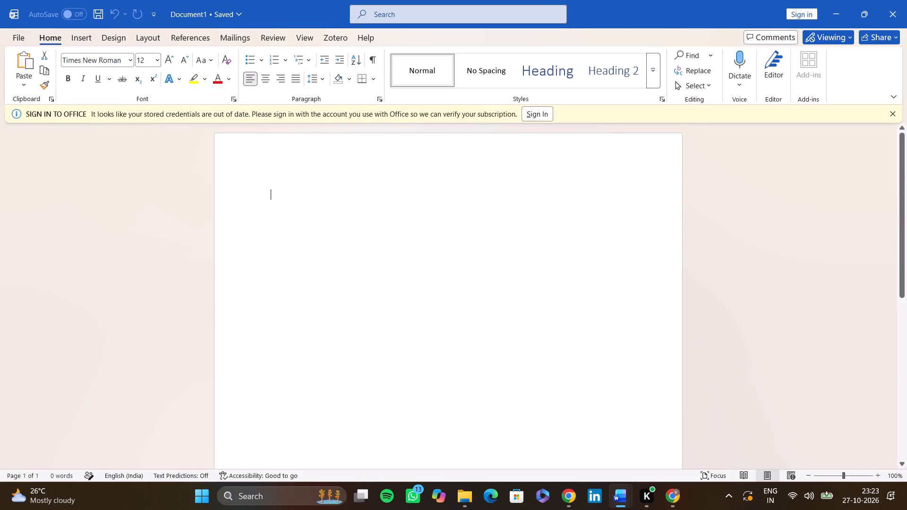
pyautogui.hotkey('ctrl', 'v')
pyautogui.scroll(1, 308, 205)
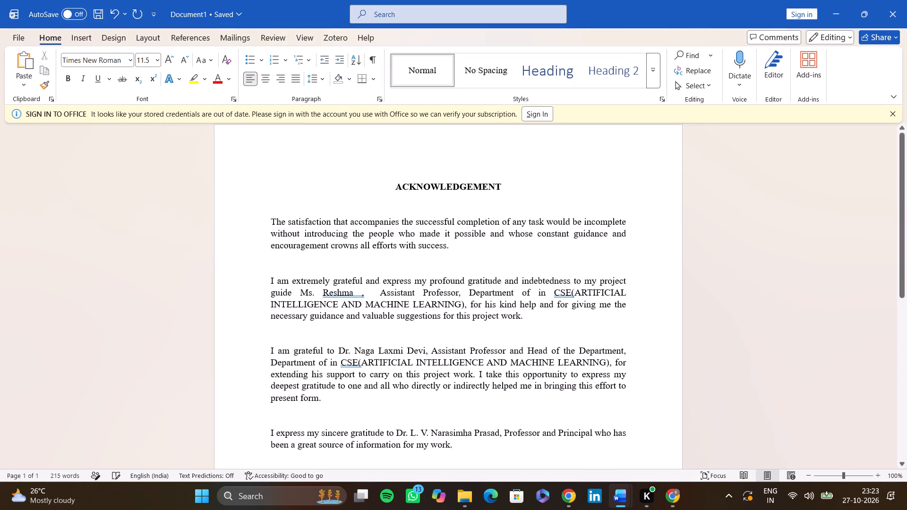
pyautogui.scroll(1, 308, 205)
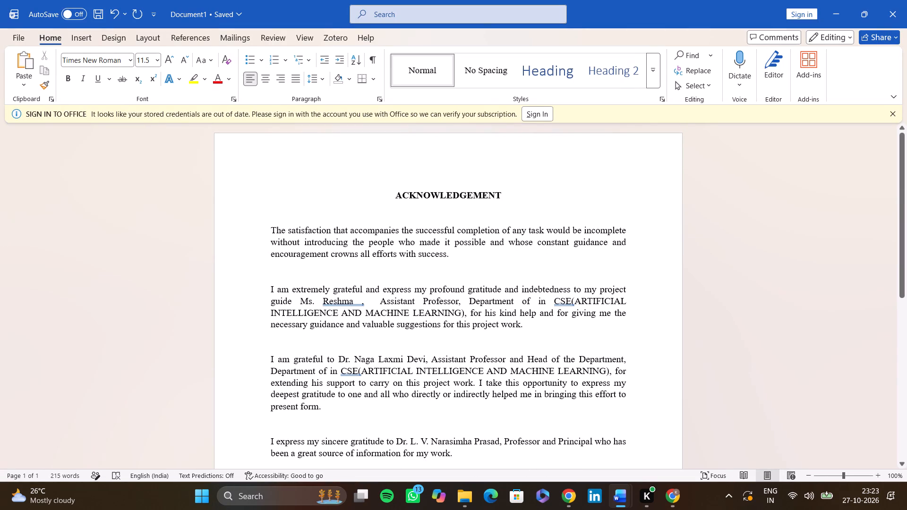
# Print the Acknowledgement document with Microsoft Print to PDF, saving it in Downloads as LM.
pyautogui.hotkey('ctrl', 'p')
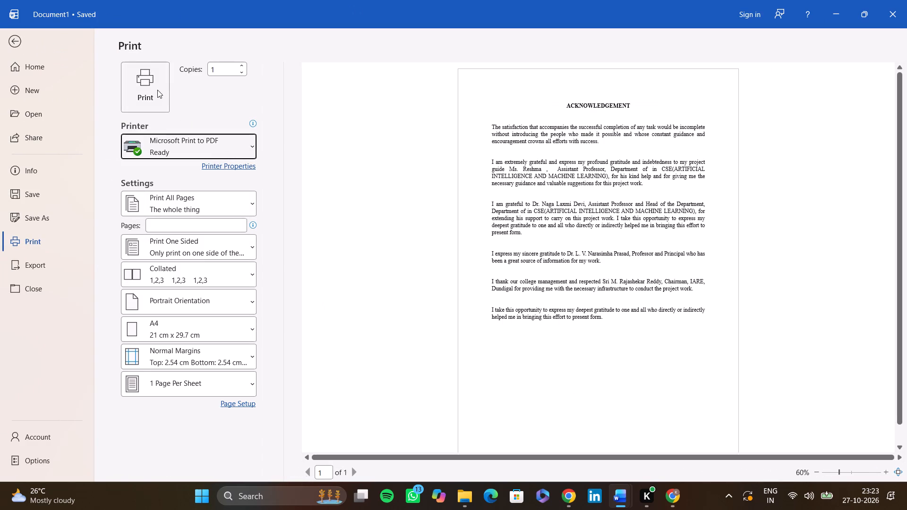
pyautogui.click(157, 90)
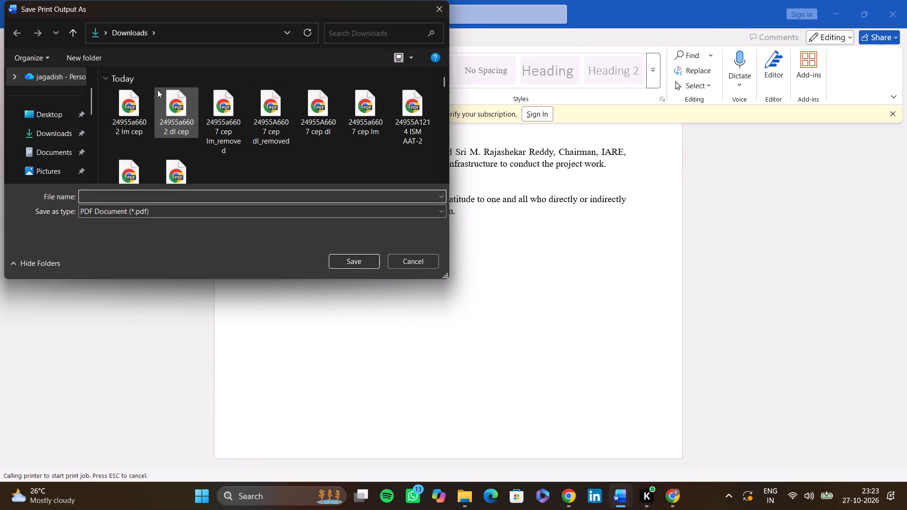
pyautogui.click(145, 200)
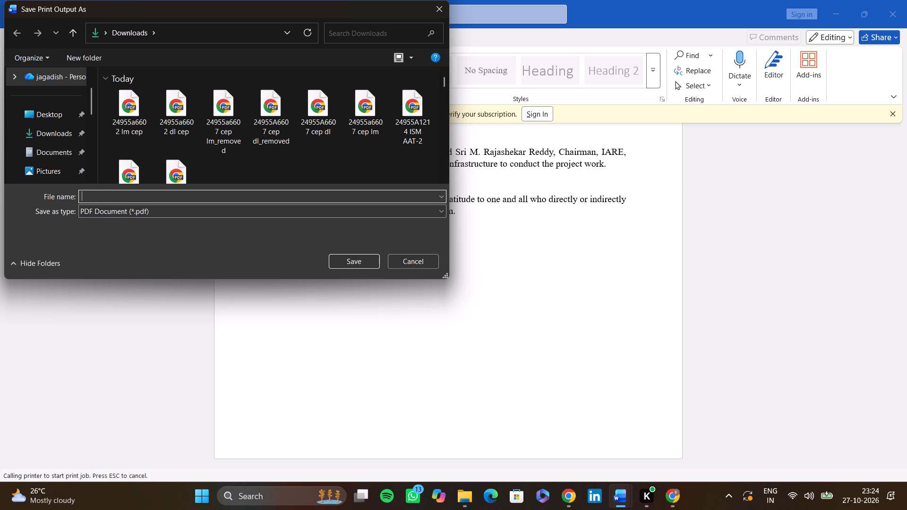
# Name the Acknowledgement's PDF print output LM and save it in Downloads.
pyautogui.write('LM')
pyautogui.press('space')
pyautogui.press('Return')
# Replace the project guide's name after "Ms." with Babitha in the Acknowledgement's second paragraph.
pyautogui.scroll(1, 250, 213)
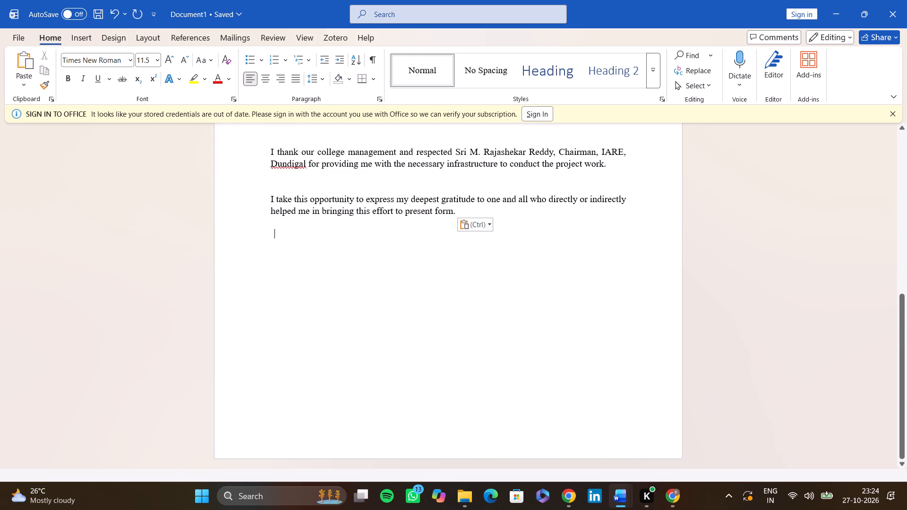
pyautogui.scroll(1, 250, 213)
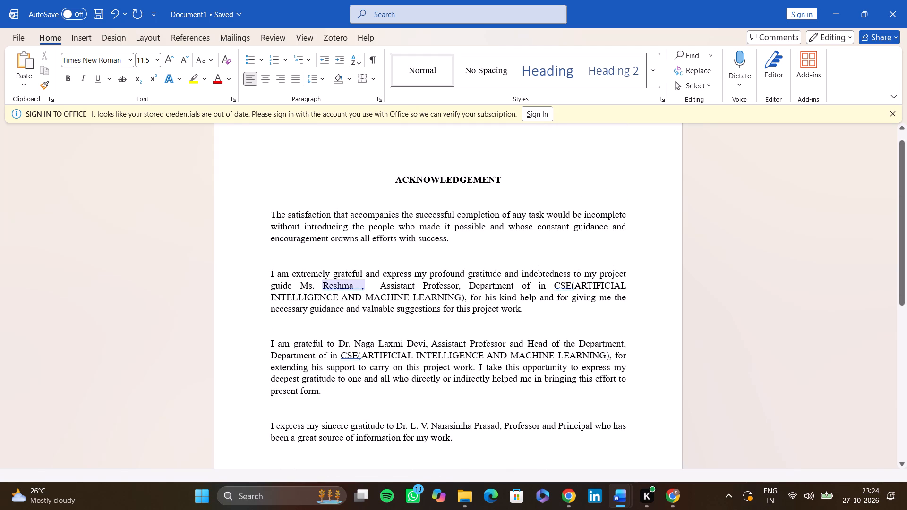
pyautogui.click(352, 288)
pyautogui.press('BackSpace')
pyautogui.press('BackSpace')
pyautogui.press('BackSpace')
pyautogui.press('BackSpace')
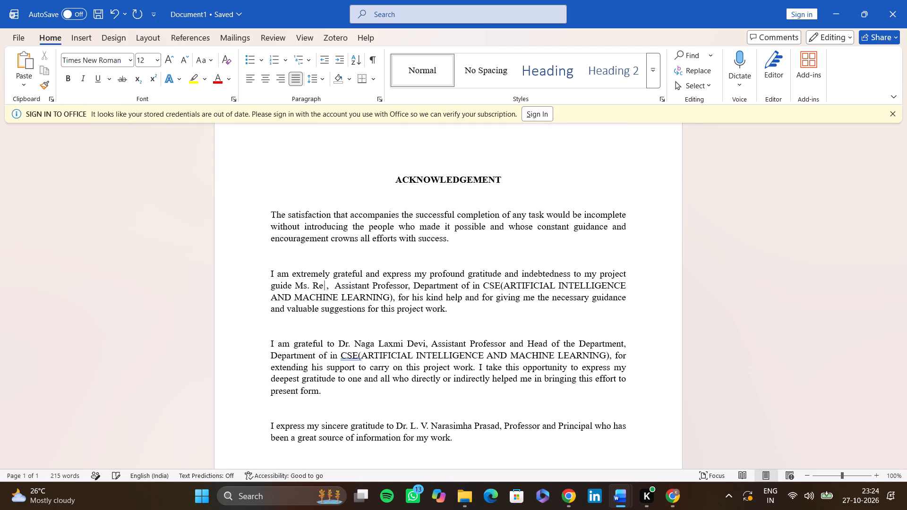
pyautogui.press('BackSpace')
pyautogui.press('BackSpace')
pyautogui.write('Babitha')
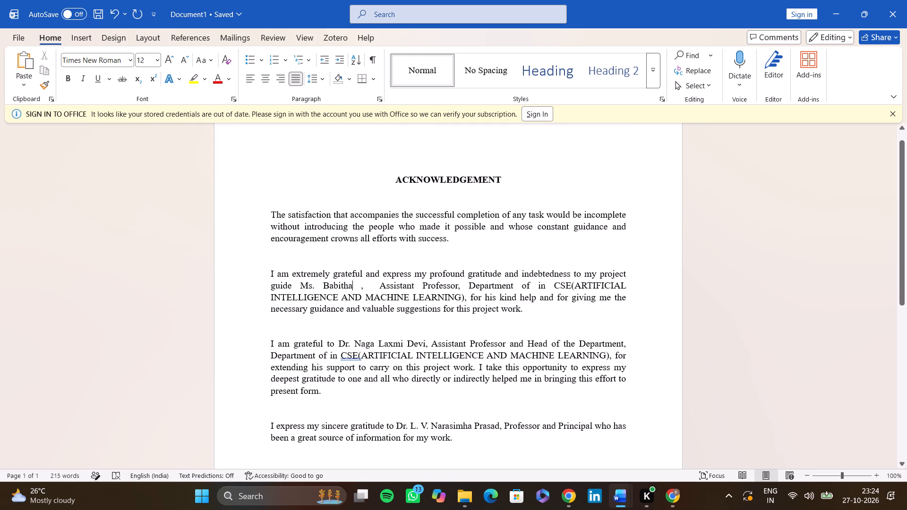
# Print the edited Acknowledgement with Microsoft Print to PDF, saving it in Downloads as dl.
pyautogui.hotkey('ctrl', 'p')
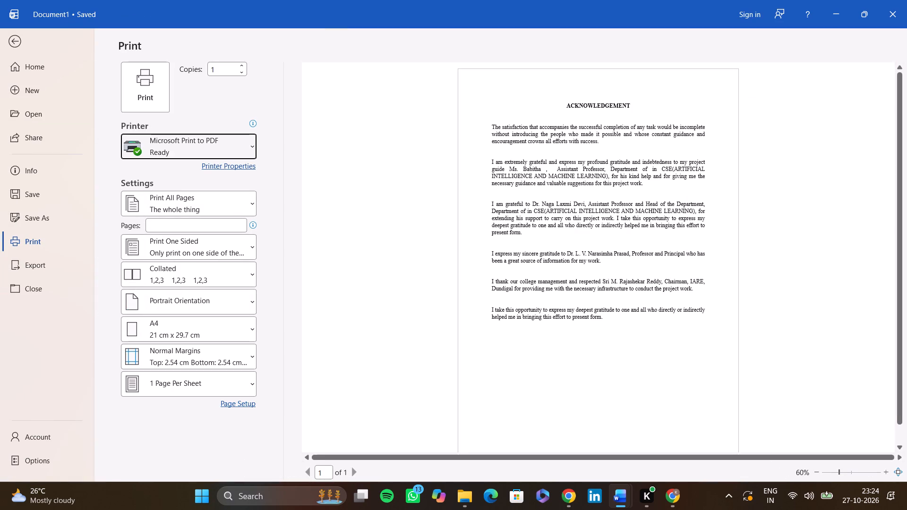
pyautogui.click(157, 100)
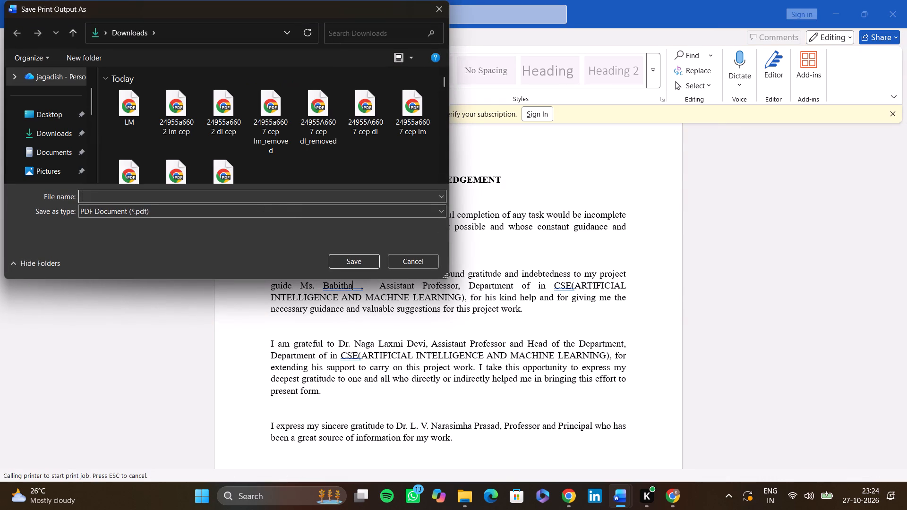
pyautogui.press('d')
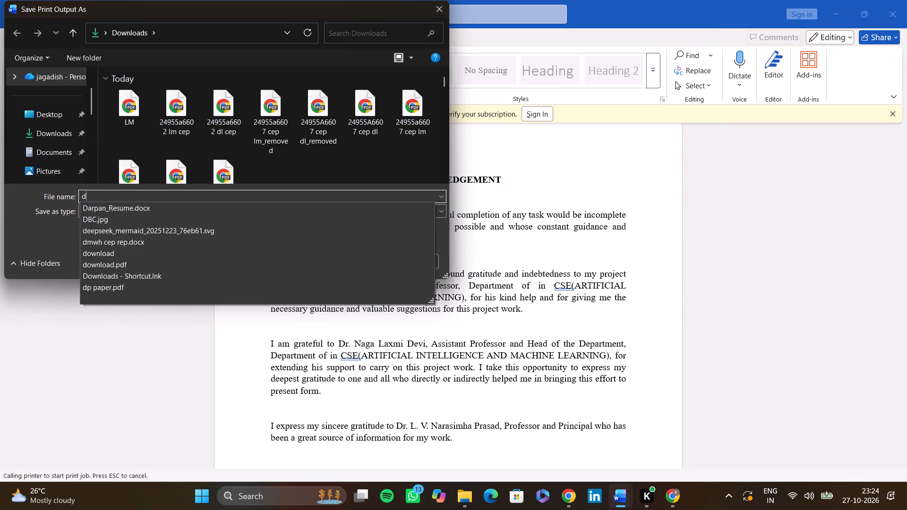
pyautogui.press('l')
pyautogui.click(333, 261)
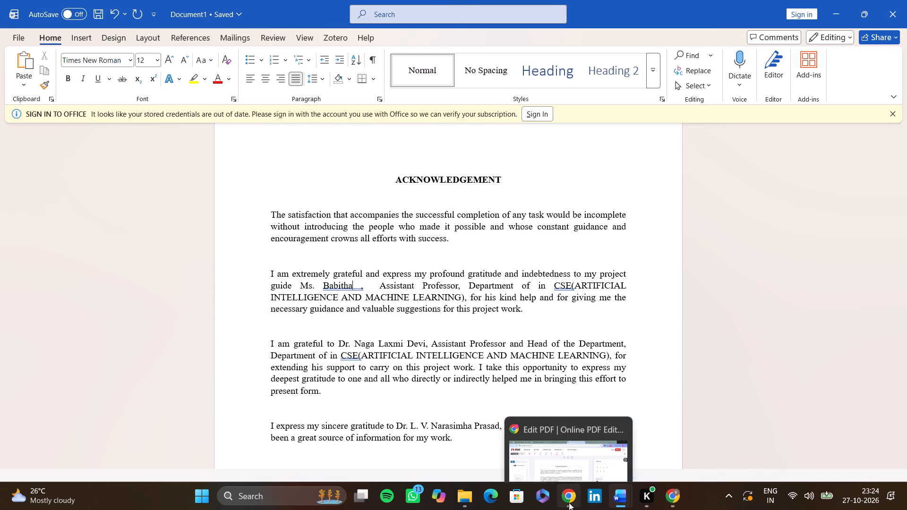
# Switch to iLovePDF in Chrome and go back out of the Edit PDF tool.
pyautogui.click(549, 408)
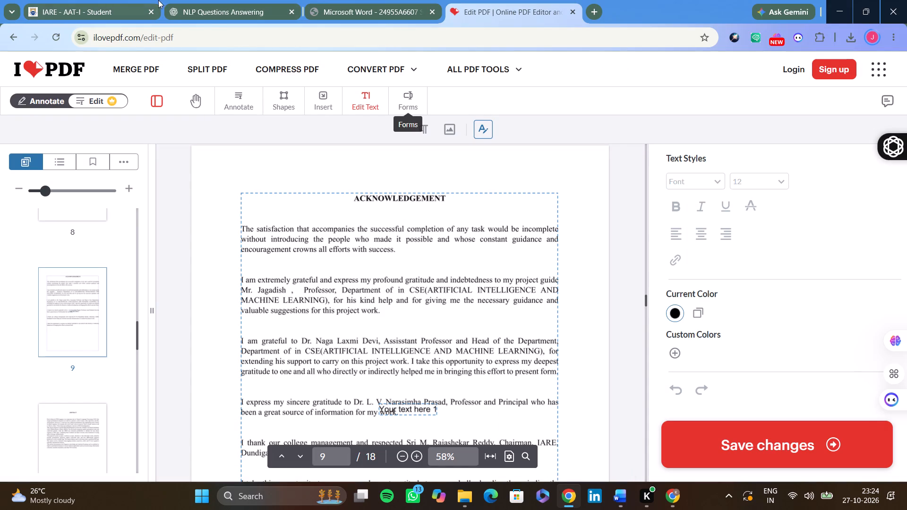
pyautogui.click(9, 37)
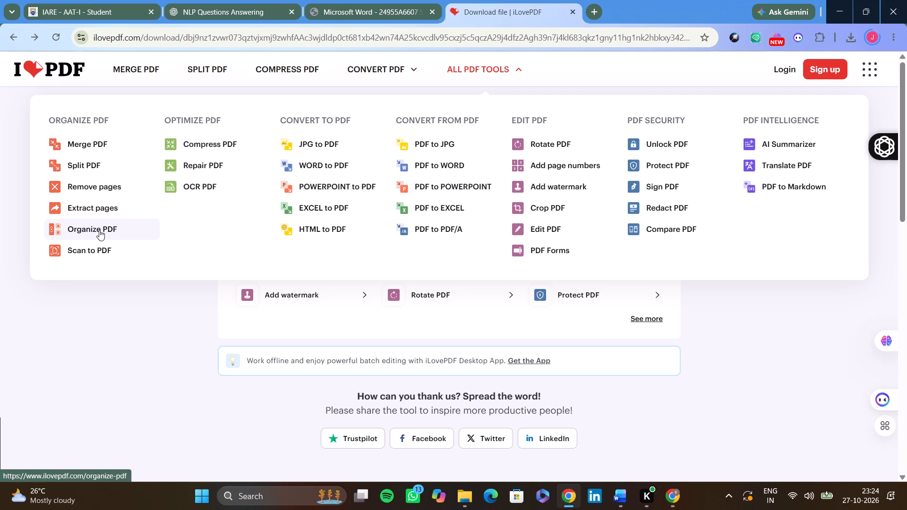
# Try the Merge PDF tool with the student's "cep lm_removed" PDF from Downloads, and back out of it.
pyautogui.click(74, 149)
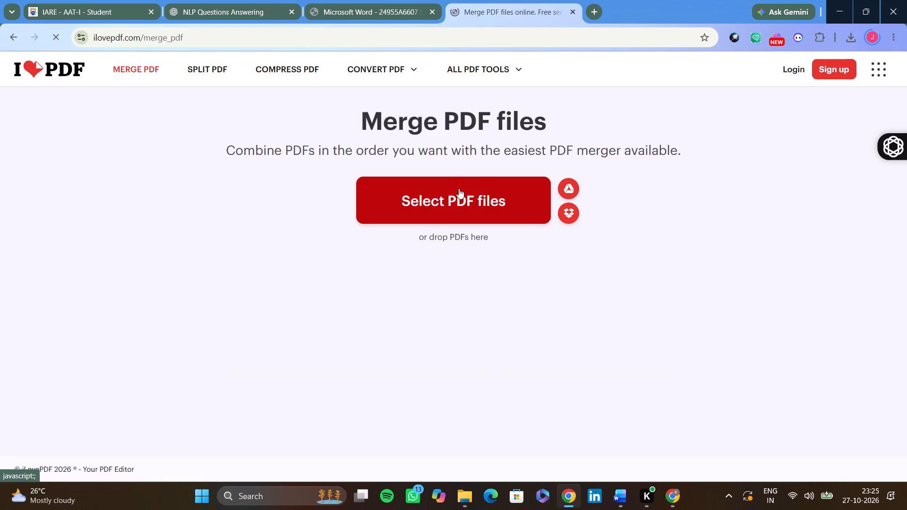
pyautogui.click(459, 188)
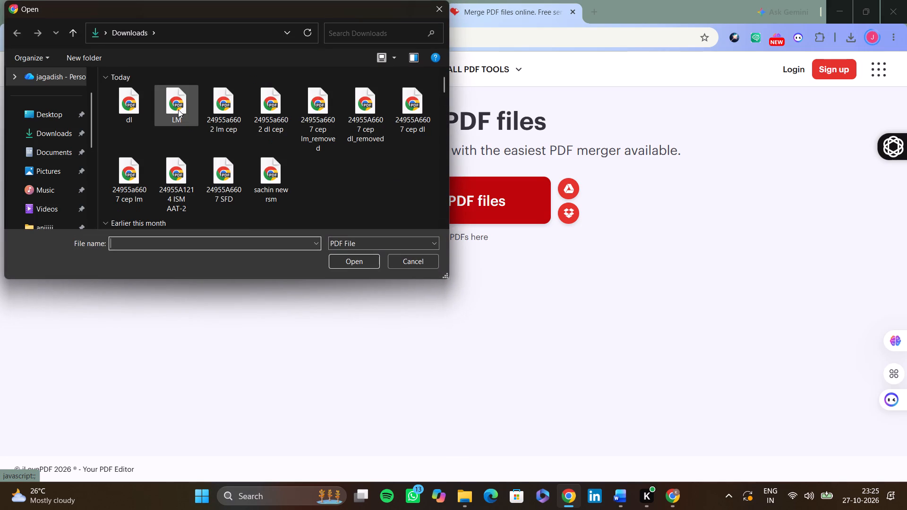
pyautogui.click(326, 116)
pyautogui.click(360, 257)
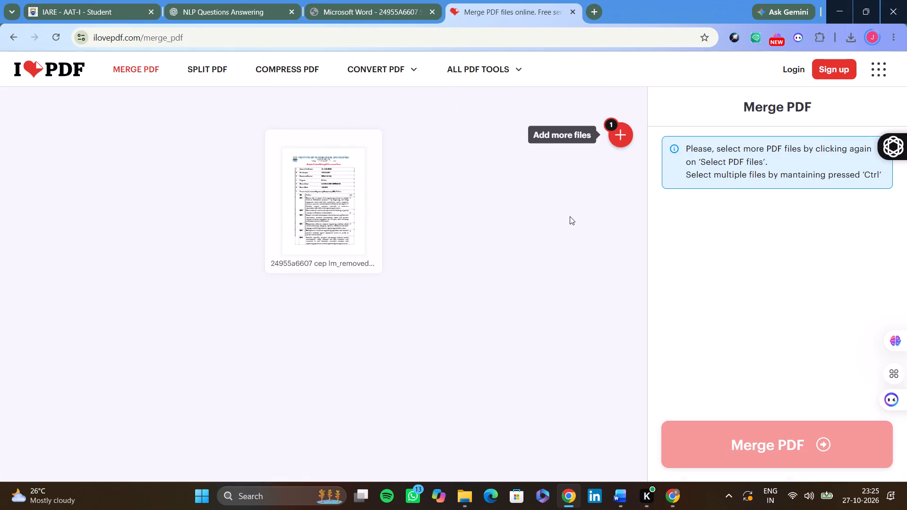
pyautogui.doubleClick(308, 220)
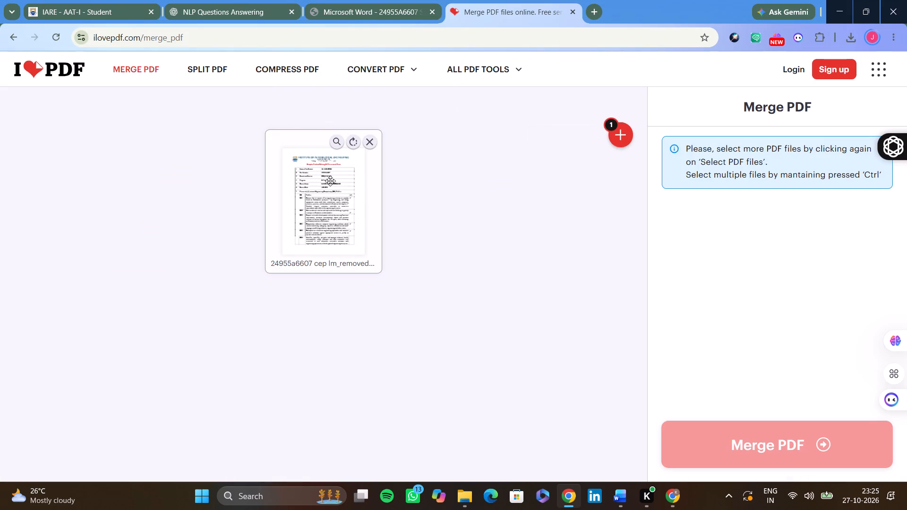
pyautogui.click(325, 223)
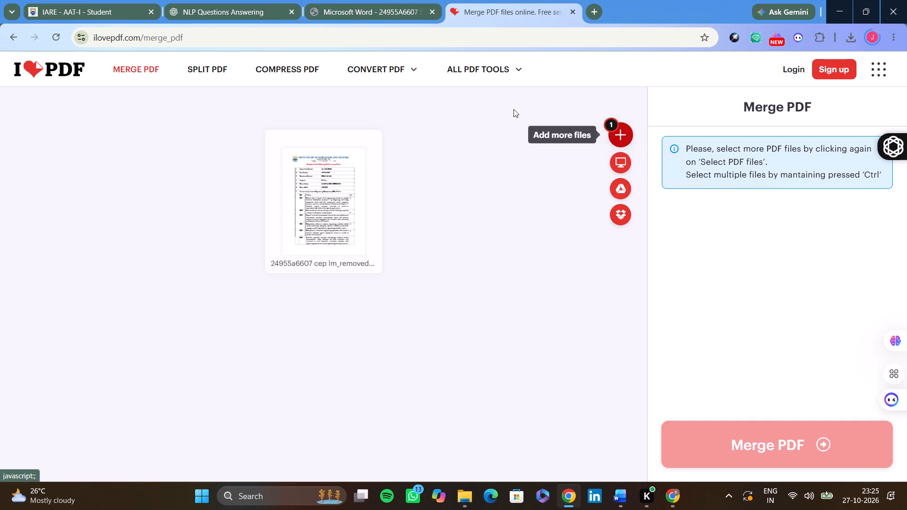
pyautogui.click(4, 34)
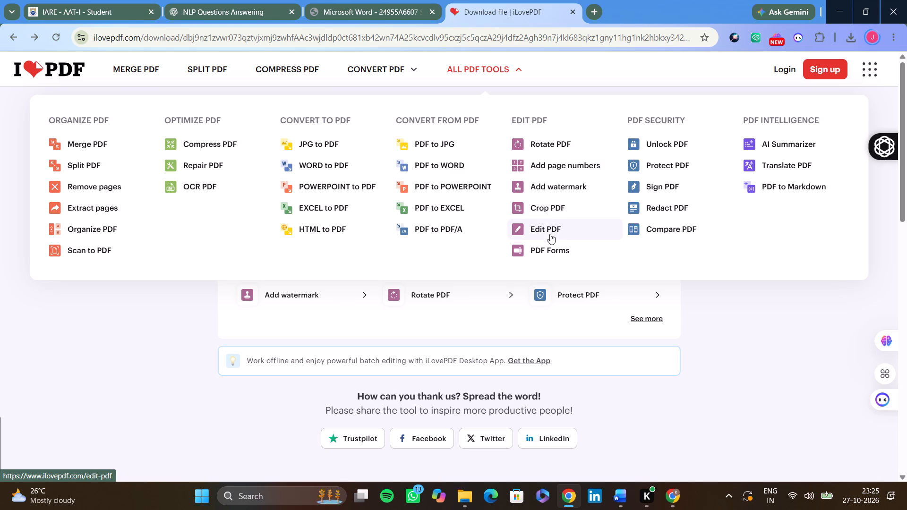
# Load the student's "cep lm_removed" PDF from Downloads into the Organize PDF tool.
pyautogui.scroll(-1, 535, 201)
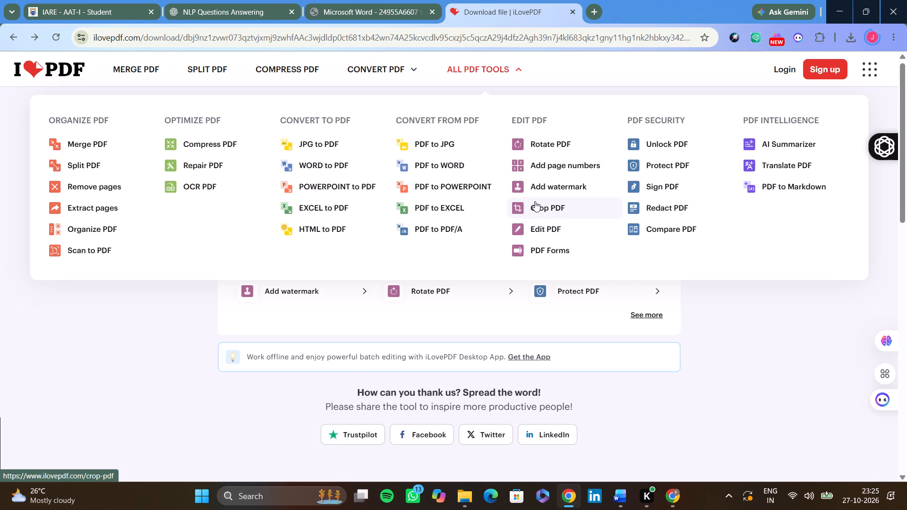
pyautogui.scroll(-1, 535, 201)
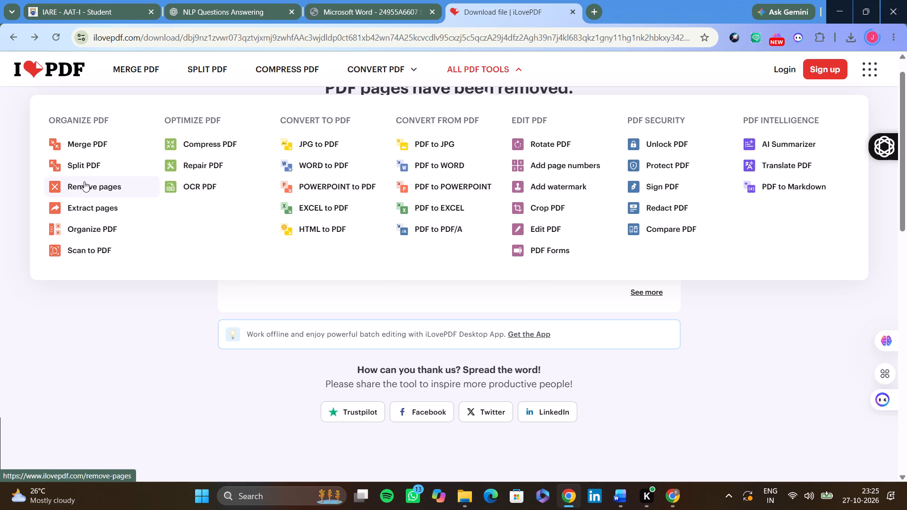
pyautogui.click(76, 231)
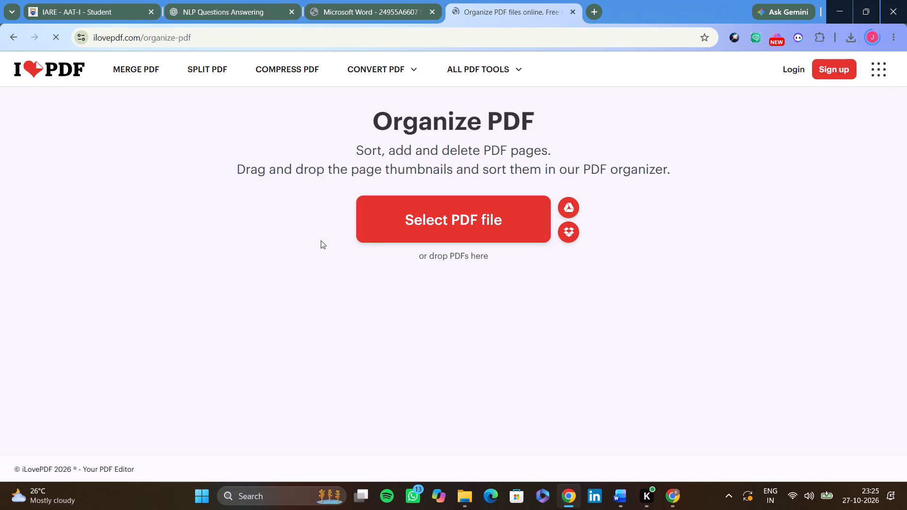
pyautogui.click(378, 229)
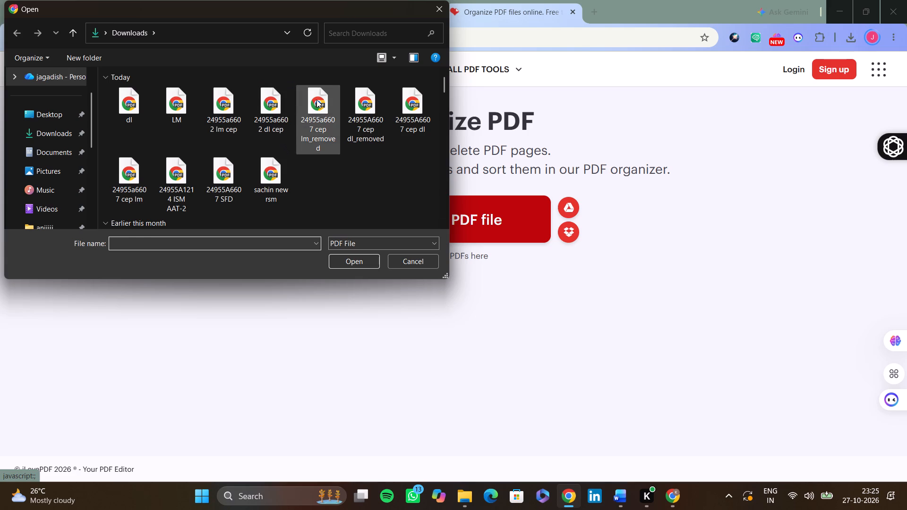
pyautogui.click(317, 100)
pyautogui.click(361, 265)
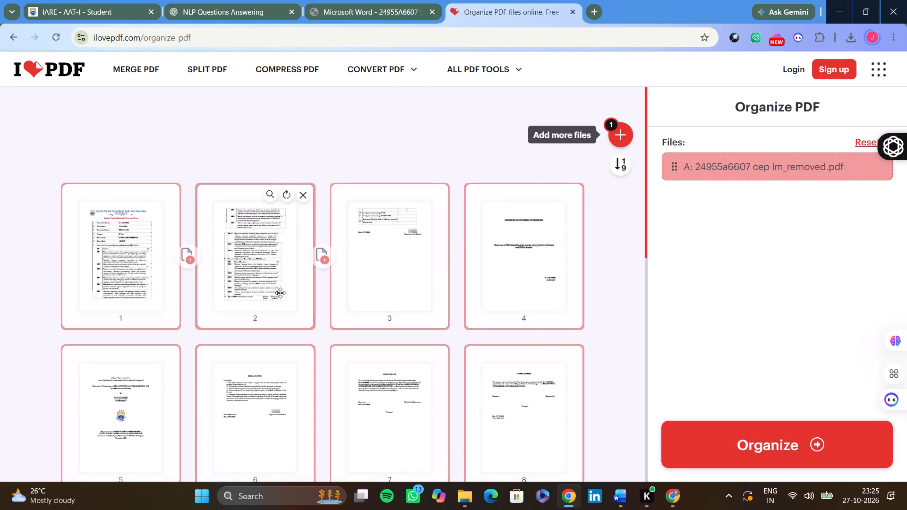
# Delete page 9, the old Acknowledgement, from the report's pages.
pyautogui.scroll(-4, 280, 293)
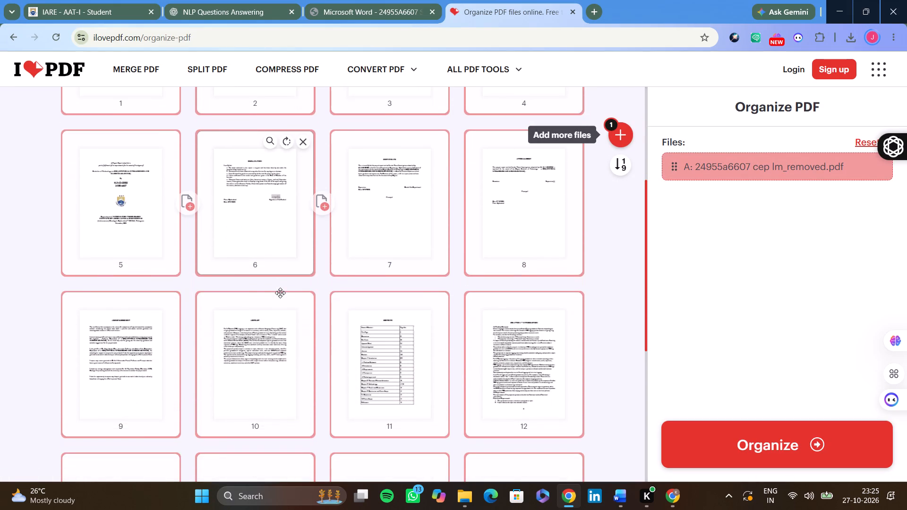
pyautogui.scroll(-1, 280, 293)
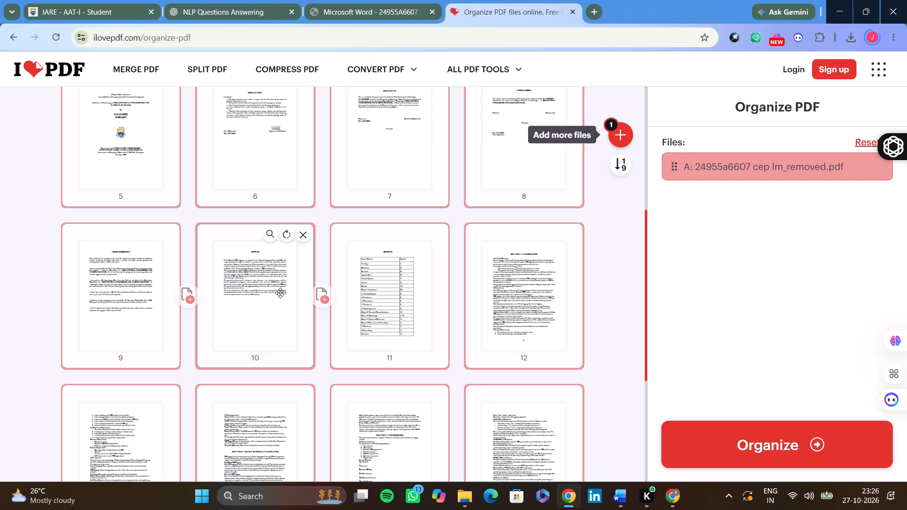
pyautogui.click(112, 272)
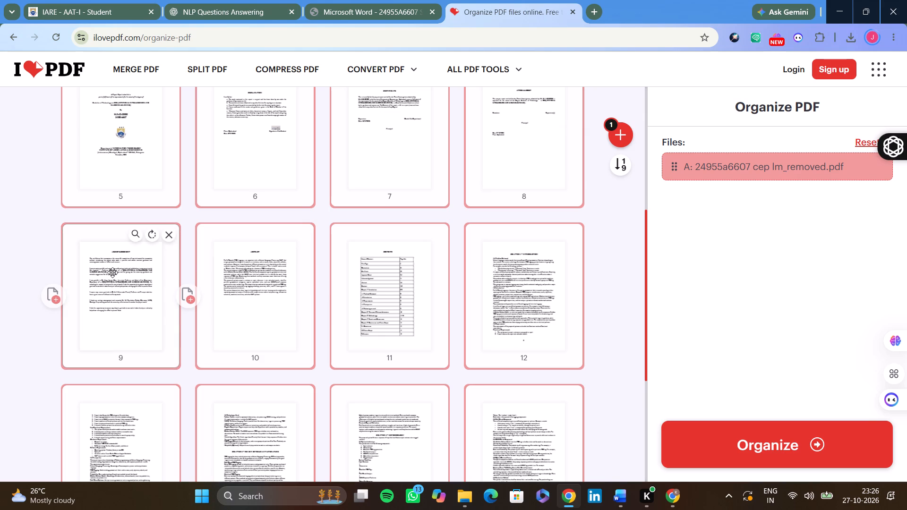
pyautogui.click(167, 238)
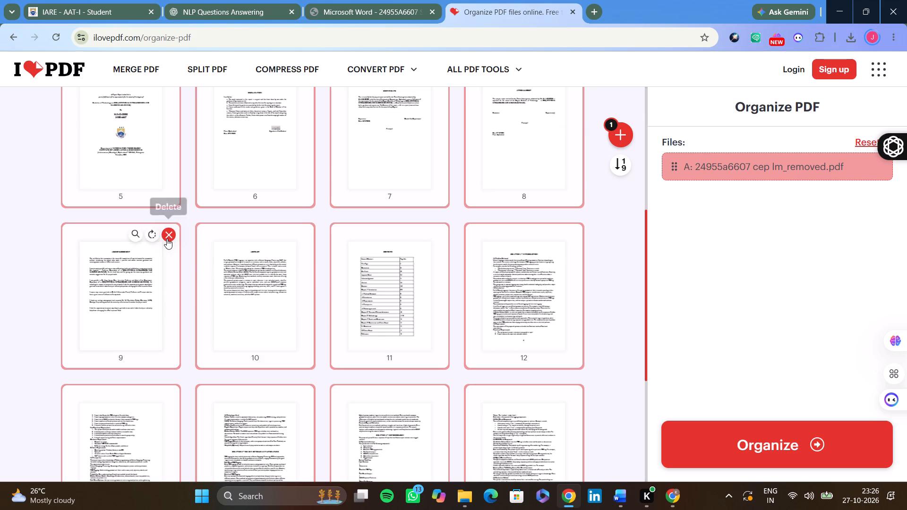
# Add LM.pdf from Downloads as a second file to organize.
pyautogui.click(616, 143)
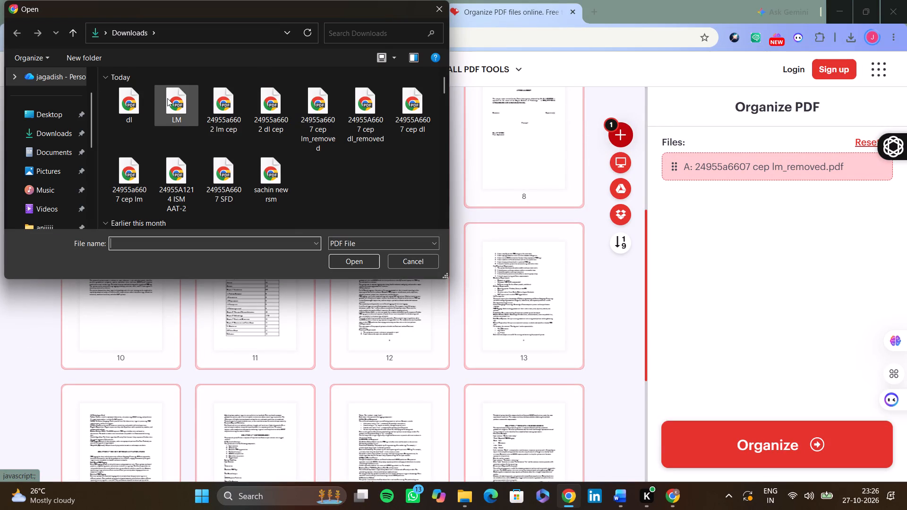
pyautogui.click(167, 98)
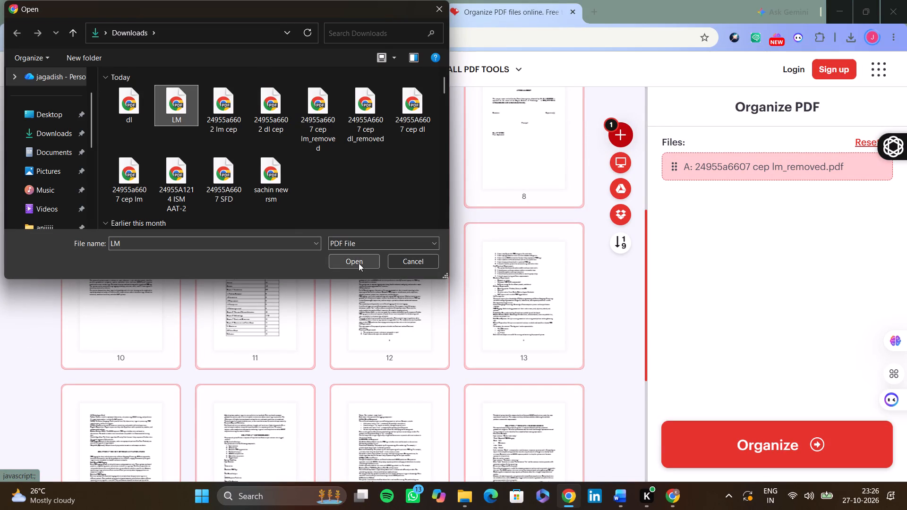
pyautogui.click(359, 263)
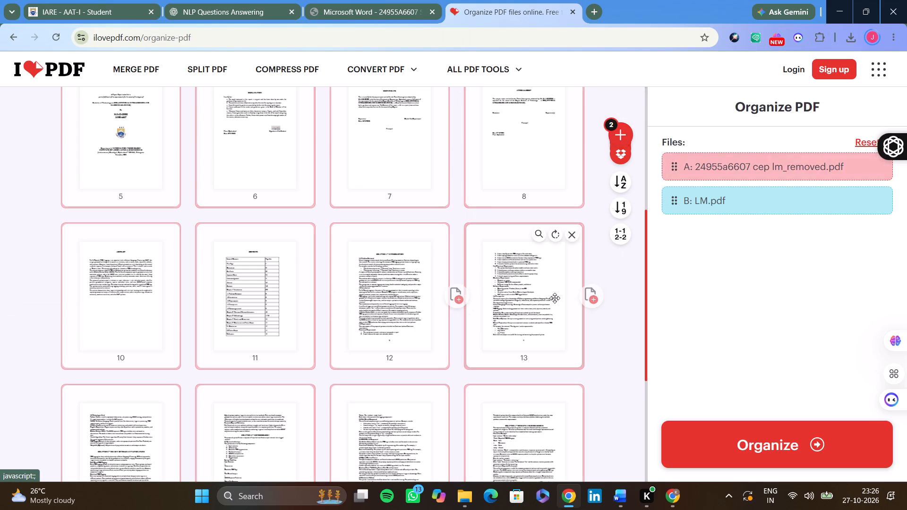
# Move the LM.pdf Acknowledgement page from the end of the report to between pages 10 and 11.
pyautogui.scroll(-5, 555, 298)
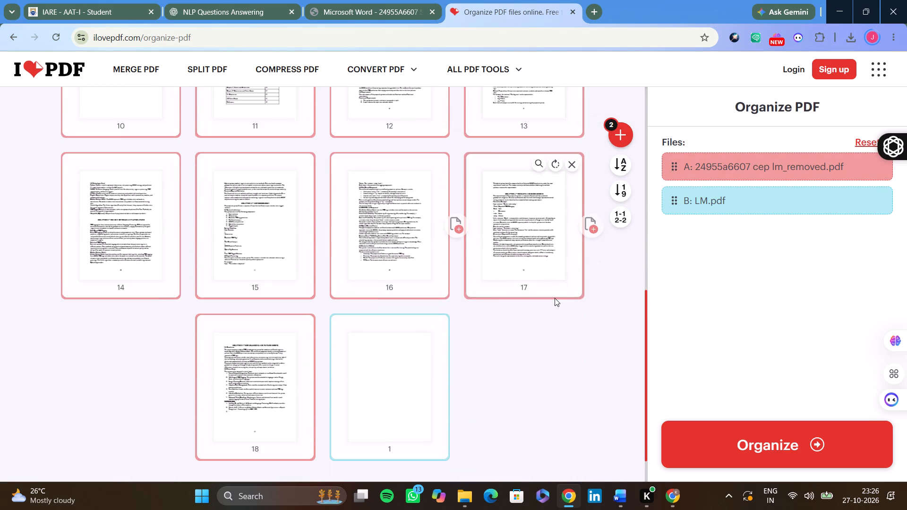
pyautogui.scroll(-1, 555, 298)
pyautogui.click(417, 353)
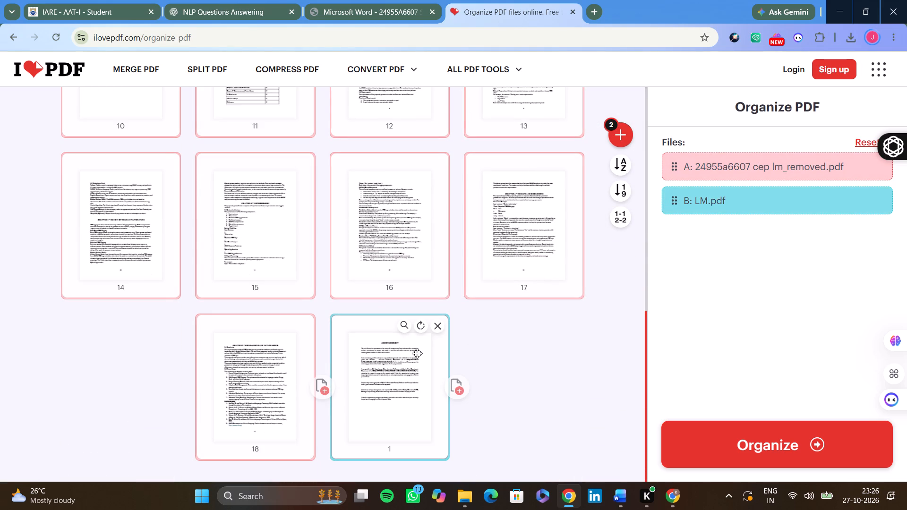
pyautogui.moveTo(417, 353); pyautogui.dragTo(206, 135)
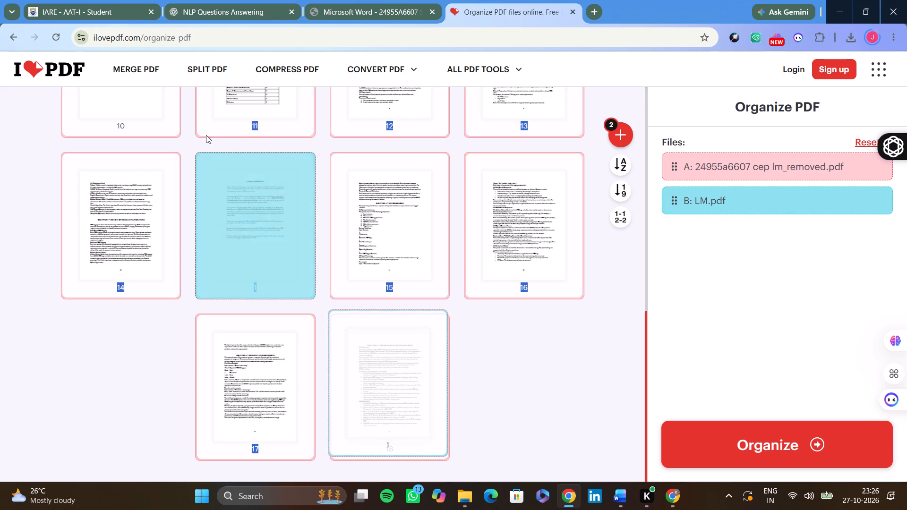
pyautogui.moveTo(206, 135); pyautogui.dragTo(169, 92)
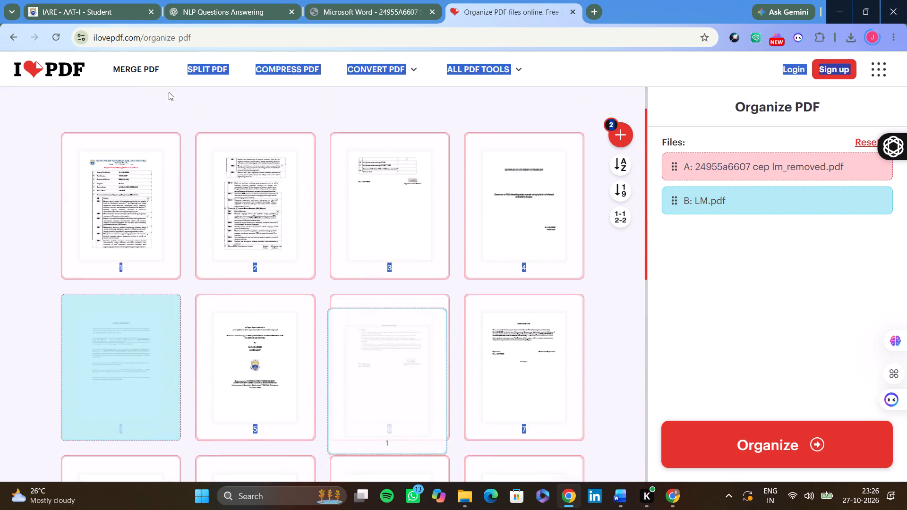
pyautogui.moveTo(169, 92); pyautogui.dragTo(303, 399)
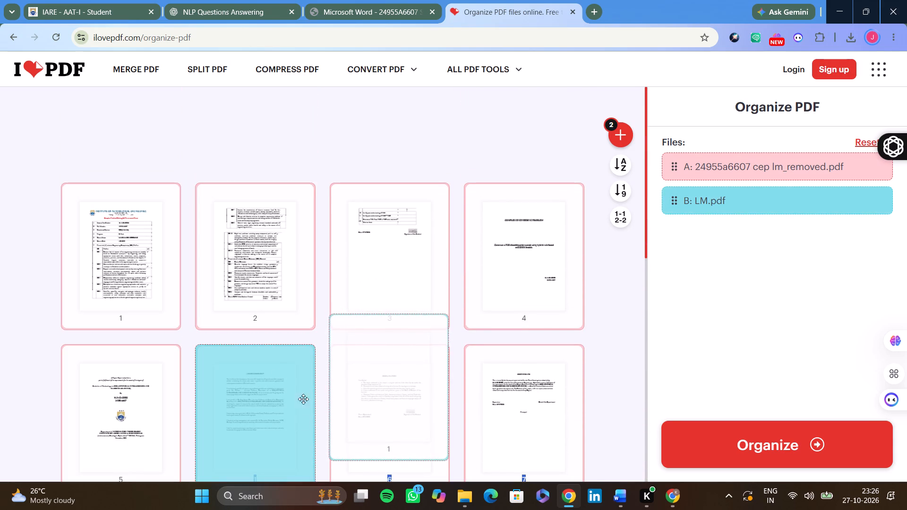
pyautogui.moveTo(303, 399); pyautogui.dragTo(231, 104)
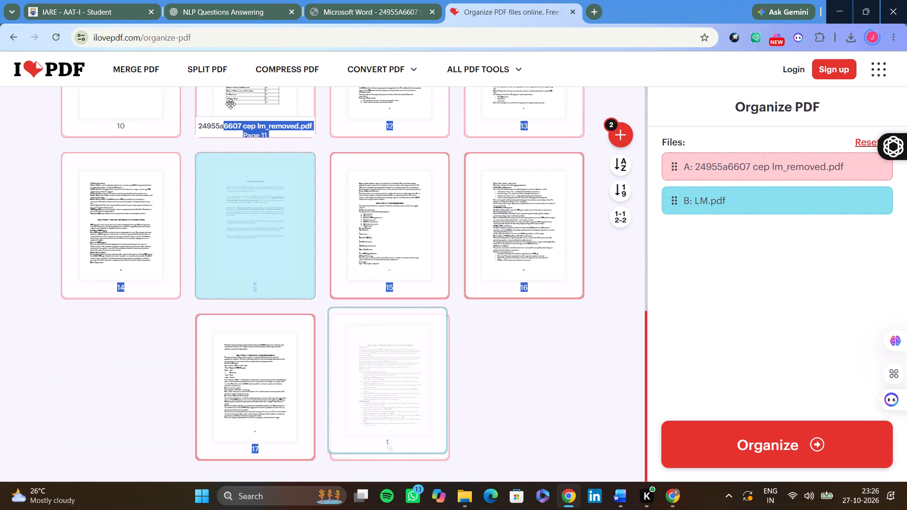
pyautogui.moveTo(231, 104); pyautogui.dragTo(238, 167)
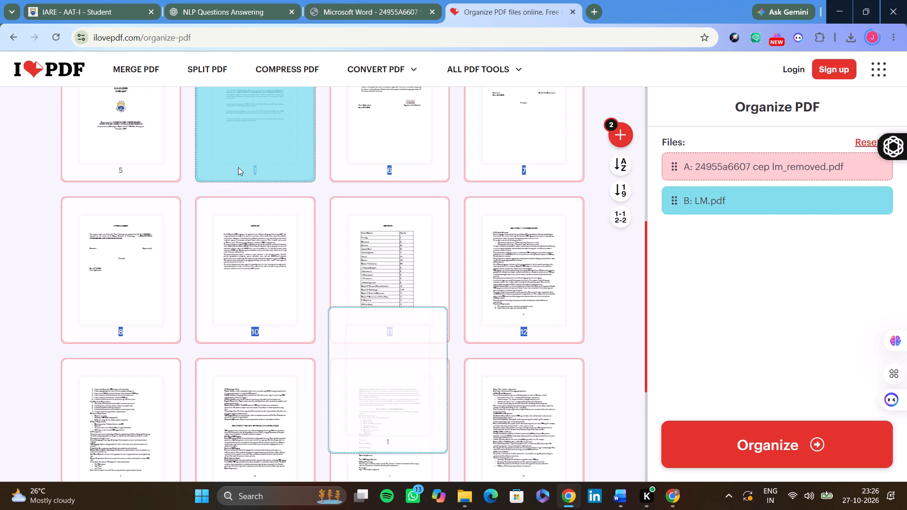
pyautogui.moveTo(238, 167); pyautogui.dragTo(185, 252)
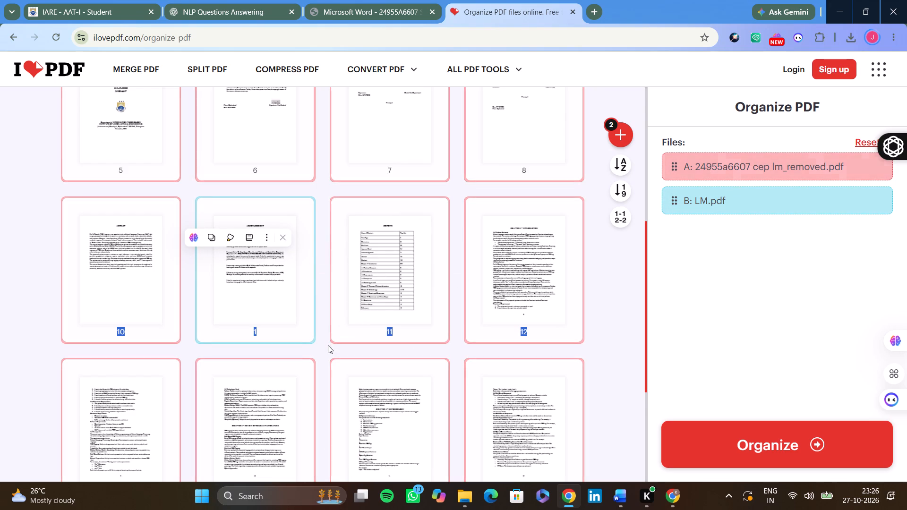
pyautogui.click(316, 347)
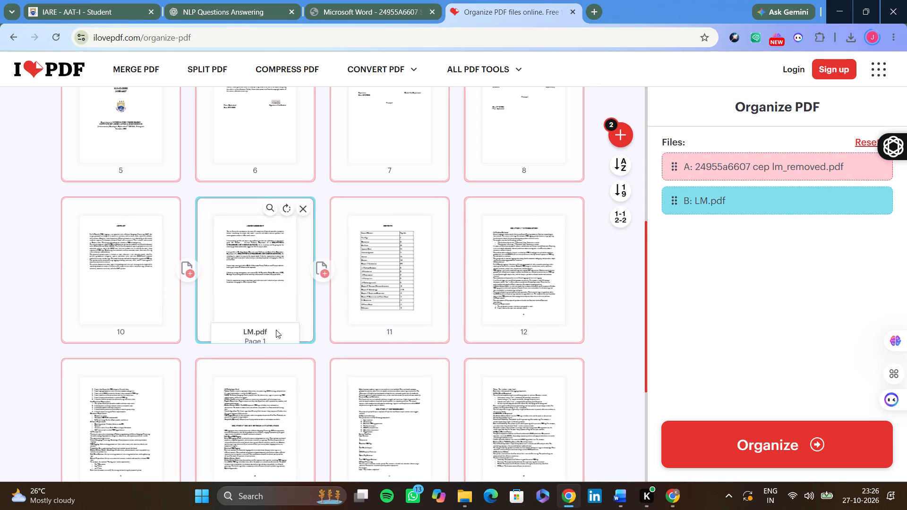
pyautogui.scroll(-2, 341, 340)
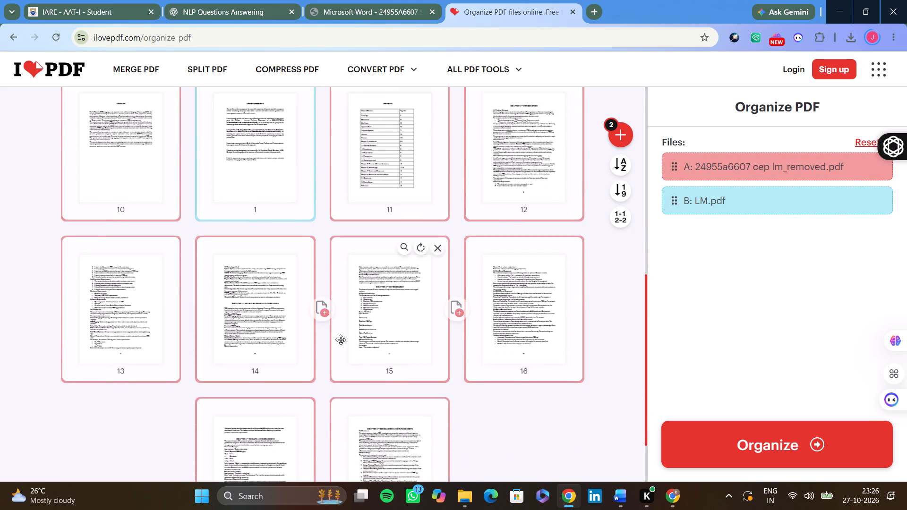
pyautogui.scroll(-1, 341, 340)
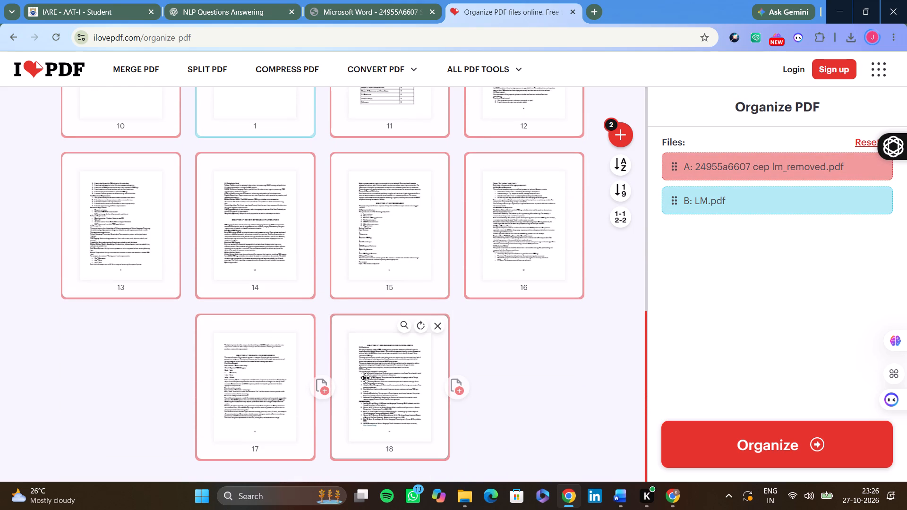
pyautogui.scroll(4, 366, 378)
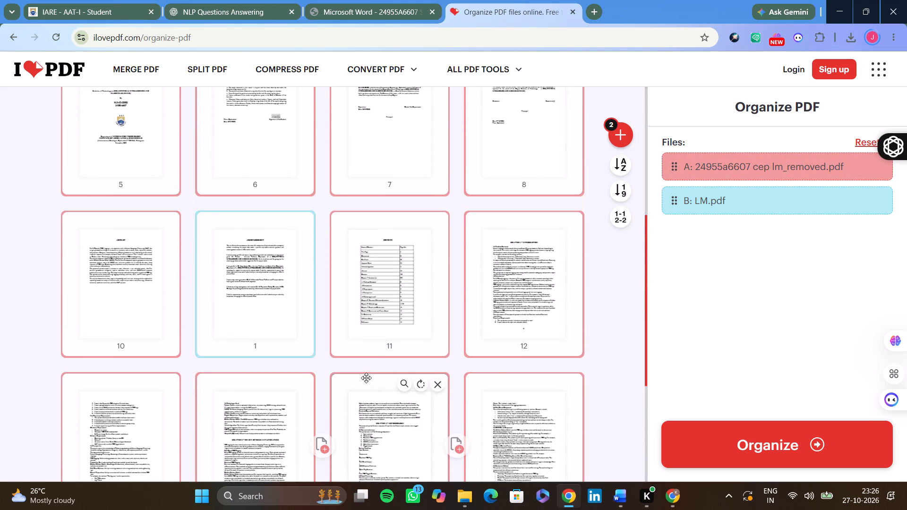
# Move the LM.pdf Acknowledgement page ahead of the Abstract, between pages 8 and 10.
pyautogui.scroll(2, 366, 378)
pyautogui.moveTo(269, 357); pyautogui.dragTo(109, 351)
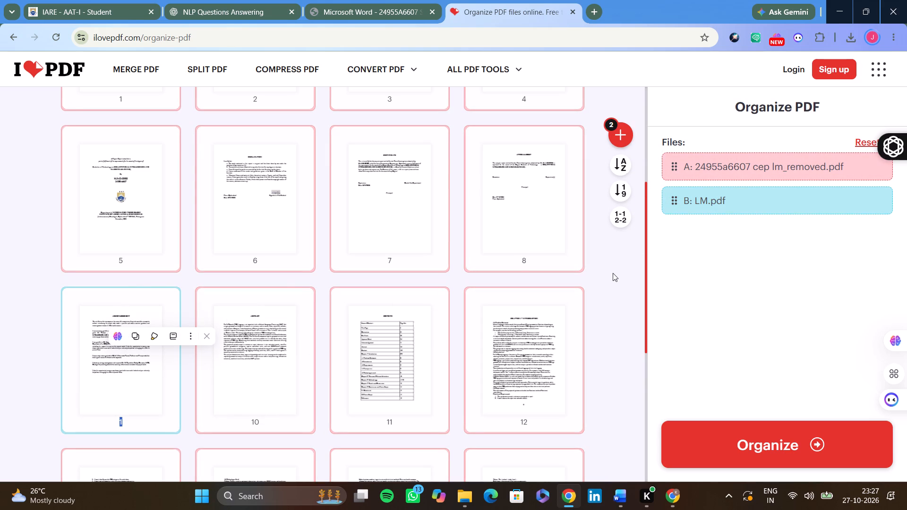
# Review the order of all report page thumbnails, from the first page to page 18.
pyautogui.scroll(4, 497, 294)
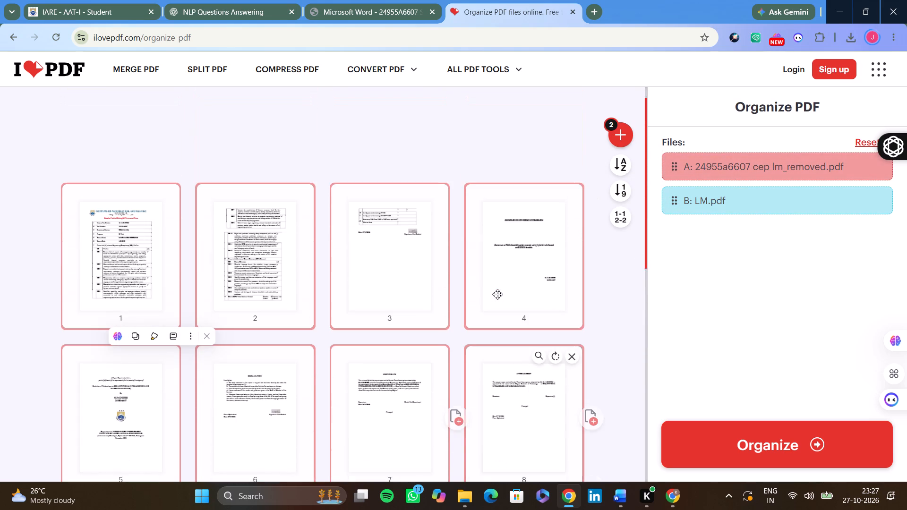
pyautogui.scroll(1, 497, 294)
pyautogui.scroll(-1, 454, 287)
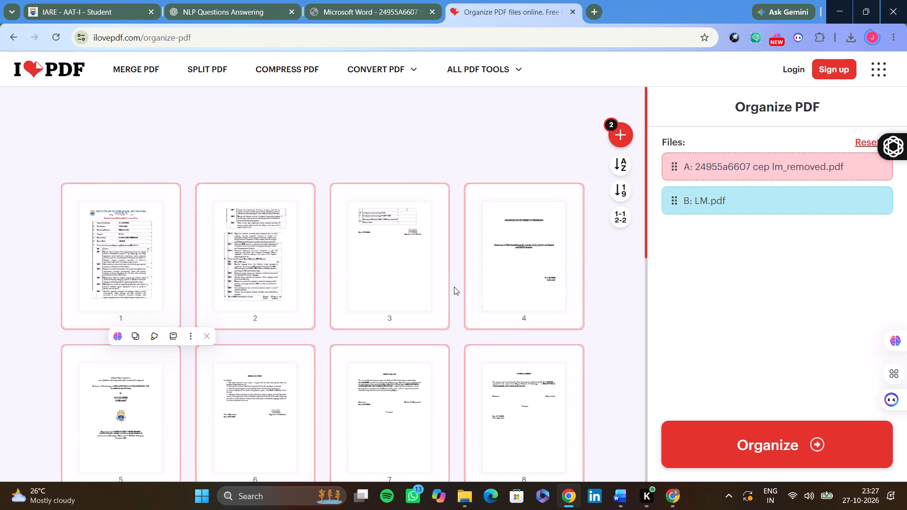
pyautogui.scroll(-1, 454, 287)
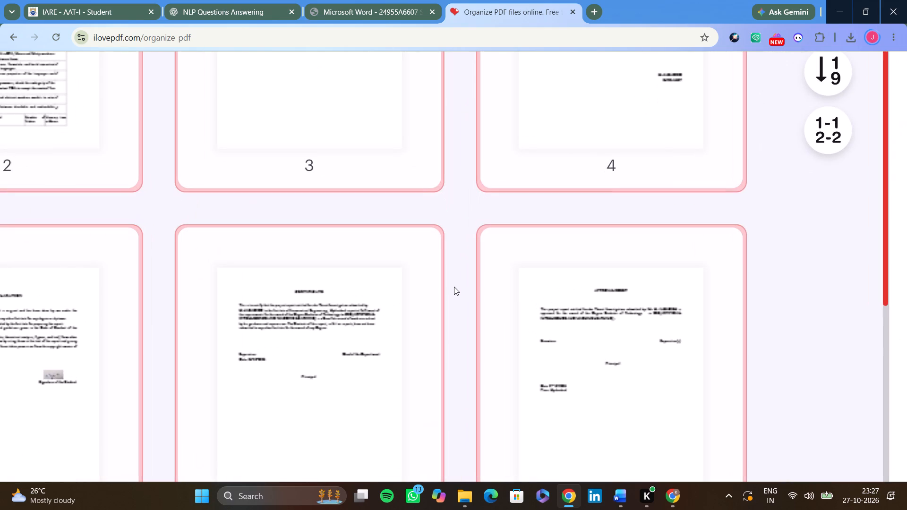
pyautogui.scroll(-1, 454, 287)
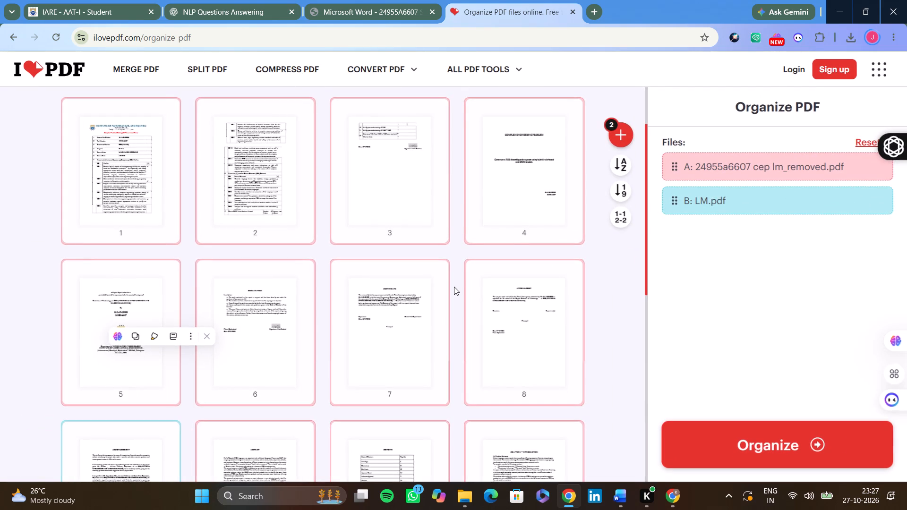
pyautogui.scroll(-4, 454, 287)
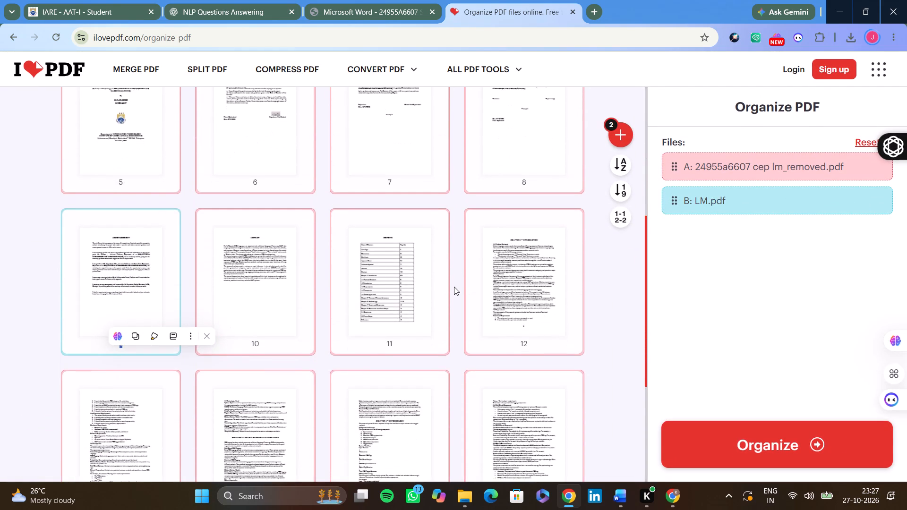
pyautogui.scroll(-3, 454, 287)
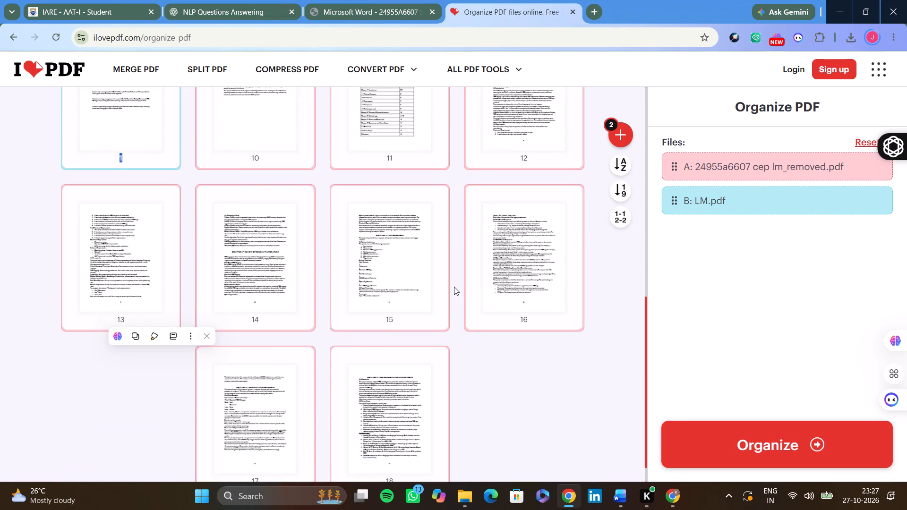
pyautogui.scroll(-2, 454, 287)
# Generate the organized PDF from the arranged pages and download it.
pyautogui.click(706, 437)
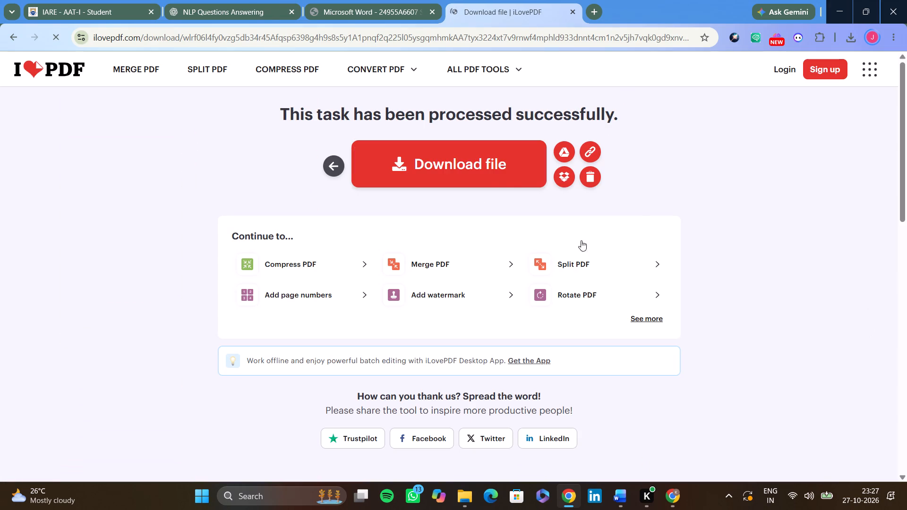
pyautogui.click(489, 171)
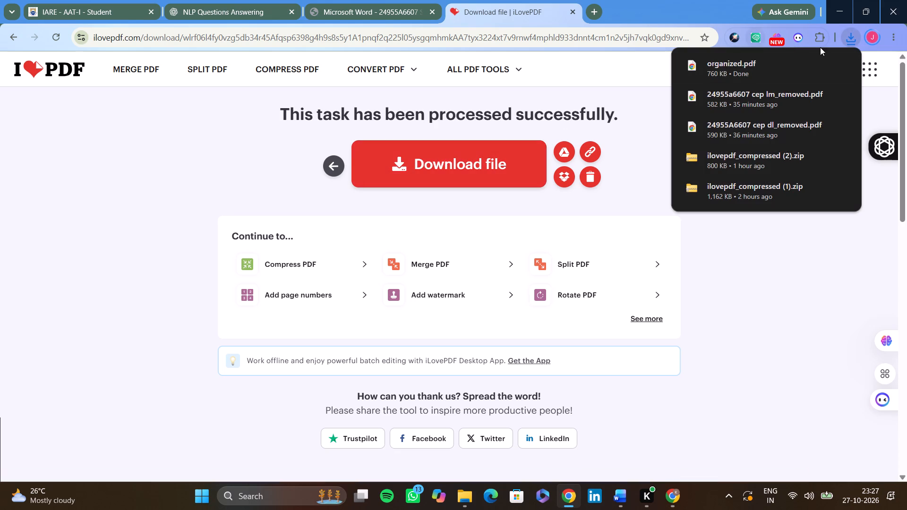
# Open the downloaded organized.pdf and examine its opening pages, covering the self-assessment form and the Complex Engineering Problem title page.
pyautogui.click(846, 66)
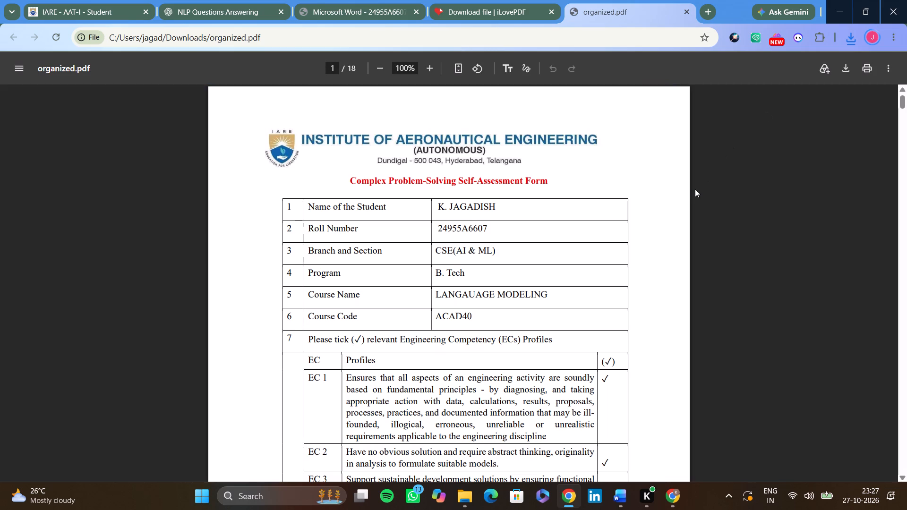
pyautogui.press('Down')
pyautogui.press('Down')
pyautogui.scroll(-6, 596, 219)
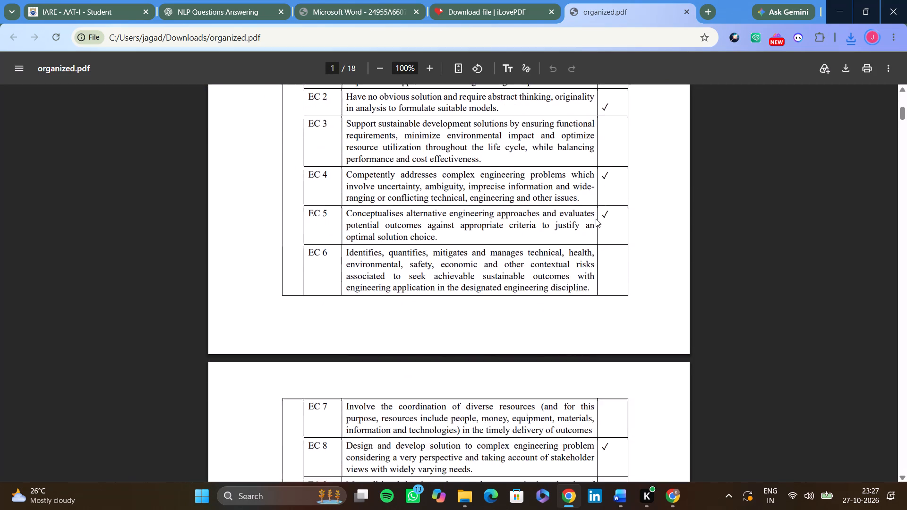
pyautogui.scroll(-8, 596, 219)
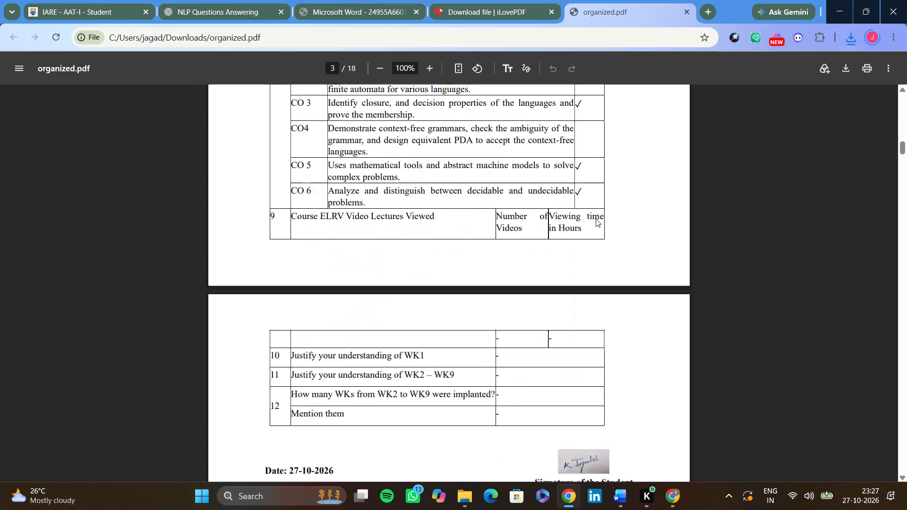
pyautogui.scroll(-1, 596, 219)
pyautogui.scroll(1, 596, 219)
pyautogui.scroll(-2, 596, 219)
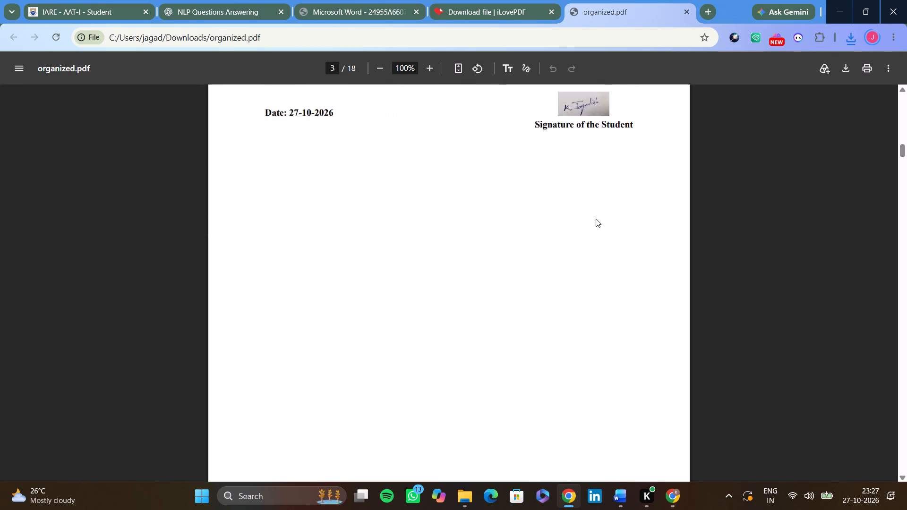
pyautogui.scroll(-6, 596, 219)
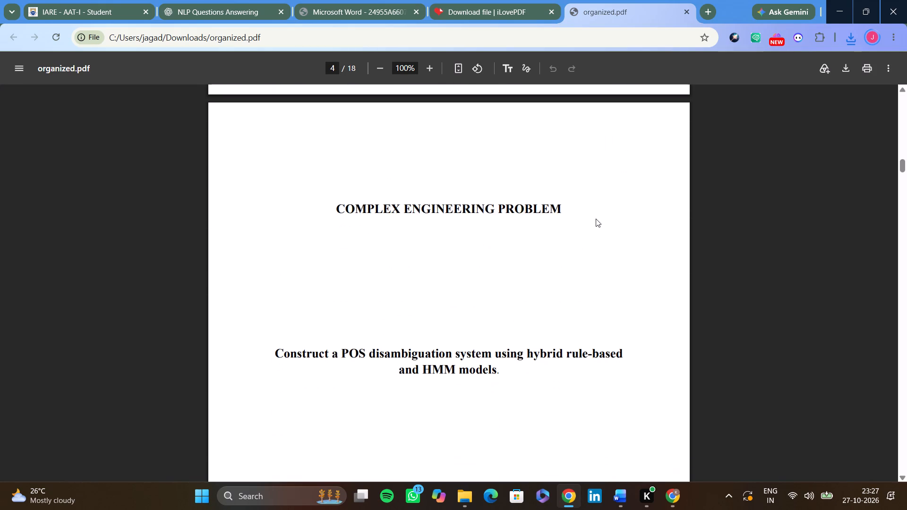
pyautogui.scroll(-5, 596, 219)
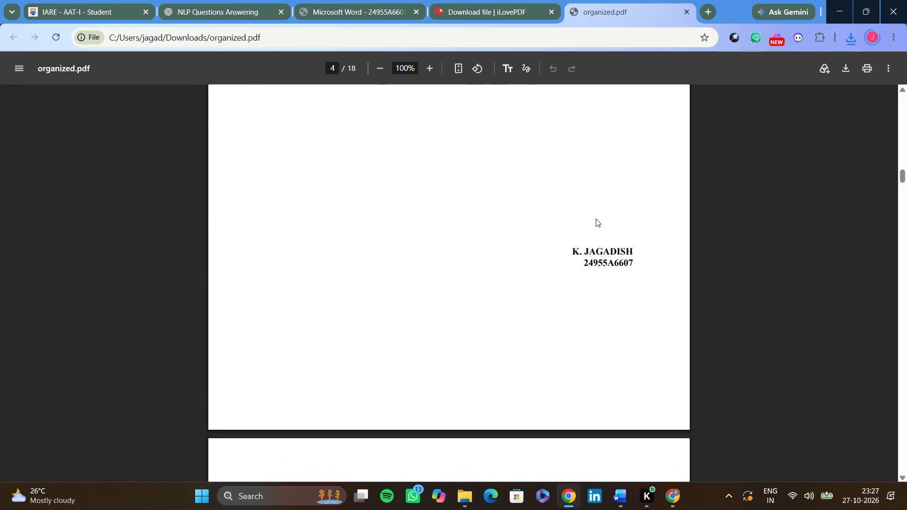
pyautogui.scroll(-1, 596, 219)
pyautogui.scroll(11, 596, 219)
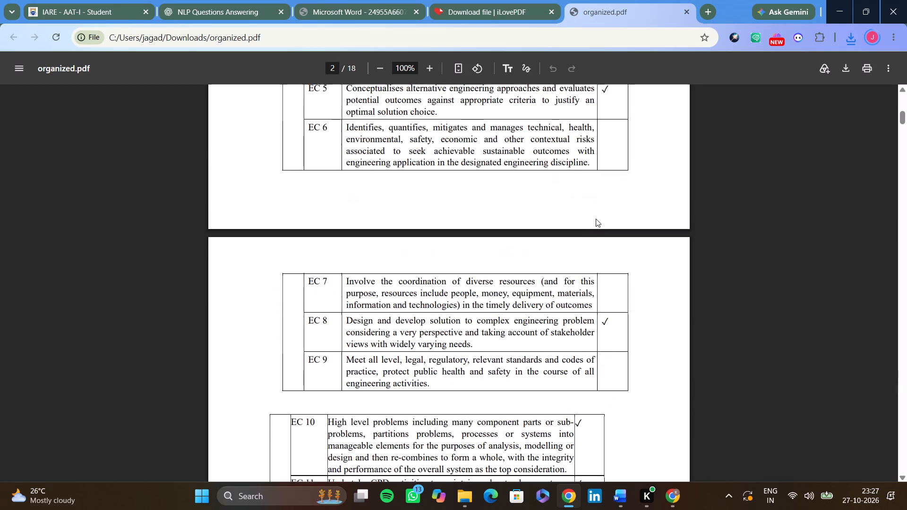
pyautogui.scroll(6, 596, 219)
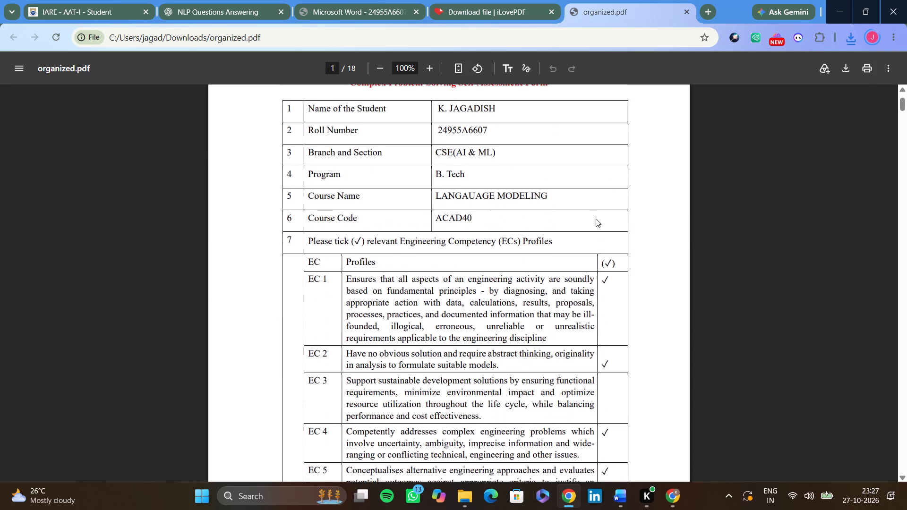
pyautogui.scroll(1, 596, 219)
pyautogui.scroll(-9, 596, 219)
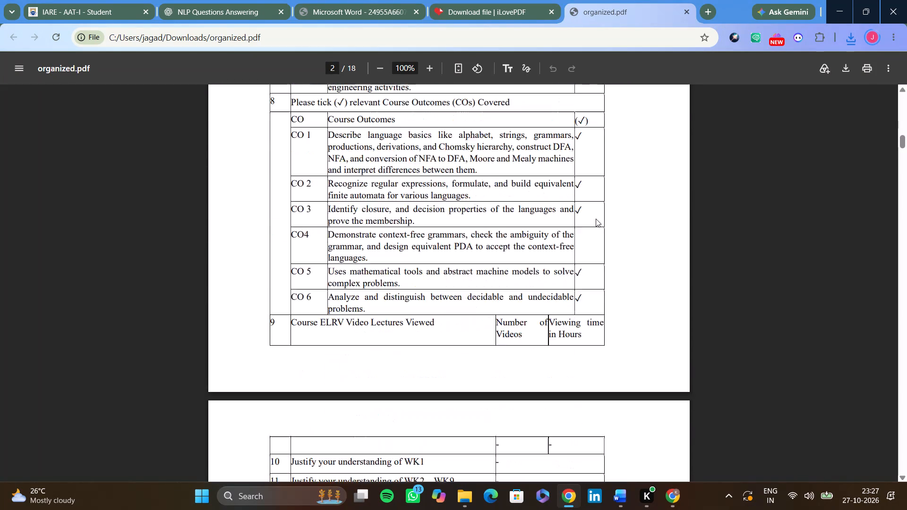
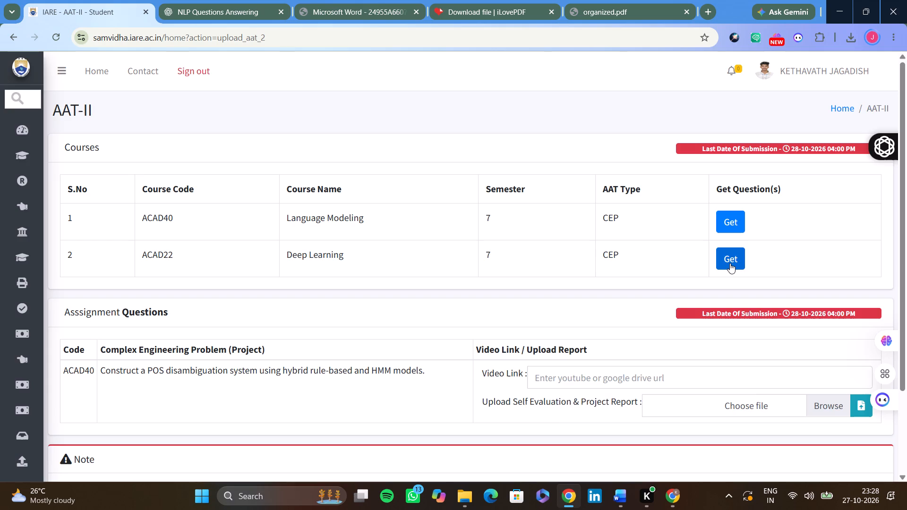
# Delete the uploaded self-evaluation and project report for Deep Learning (ACAD22) on the AAT-II page.
pyautogui.click(456, 345)
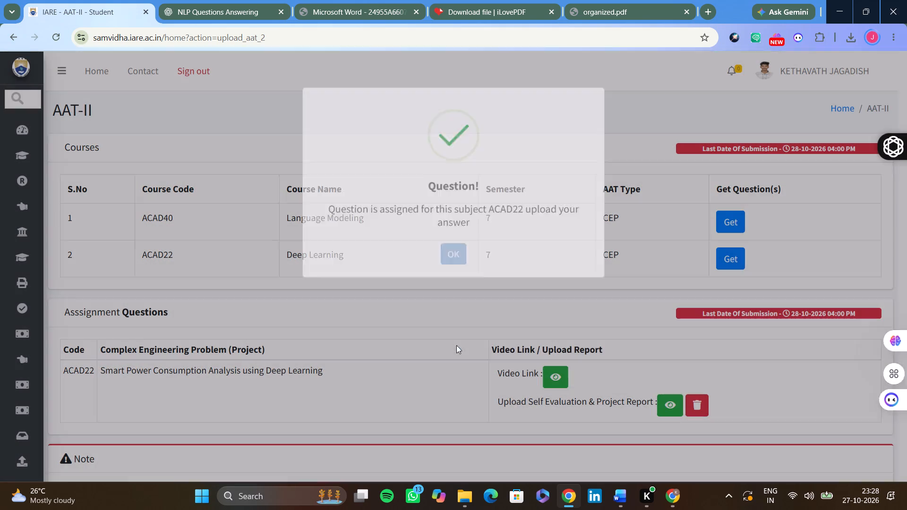
pyautogui.click(708, 412)
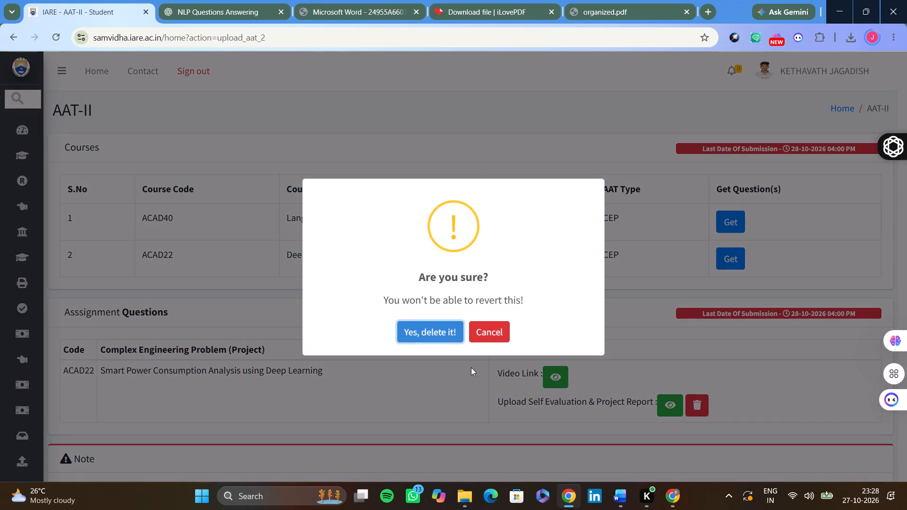
pyautogui.click(430, 335)
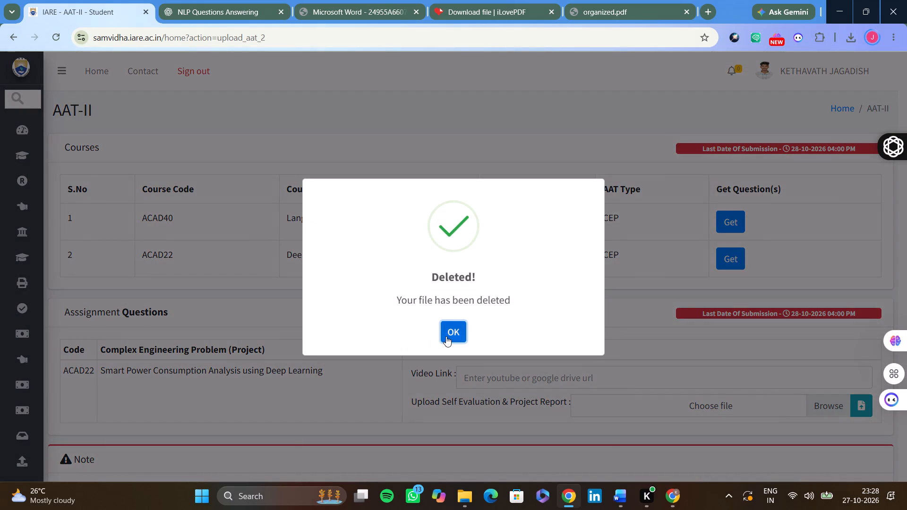
pyautogui.click(448, 336)
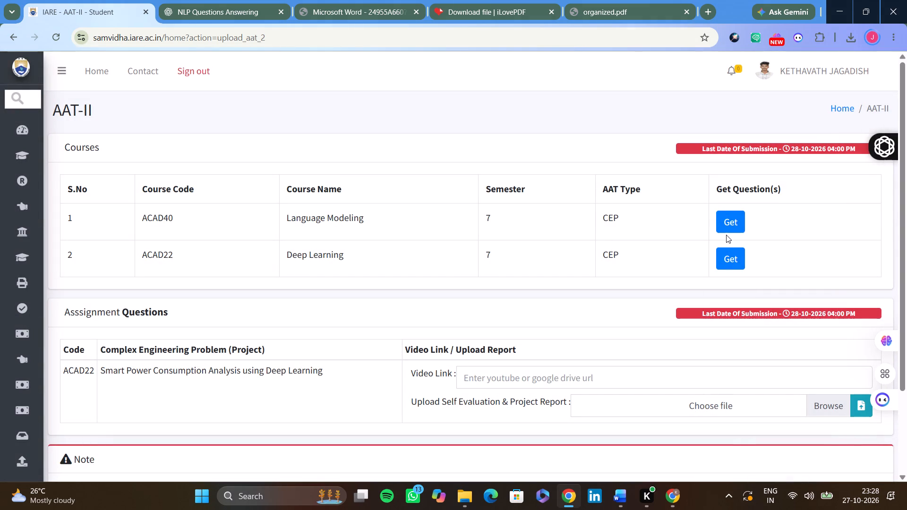
# Get the Language Modeling (ACAD40) question, and copy the sharing link of the "Language Modeling CEP" folder in Google Drive.
pyautogui.click(728, 222)
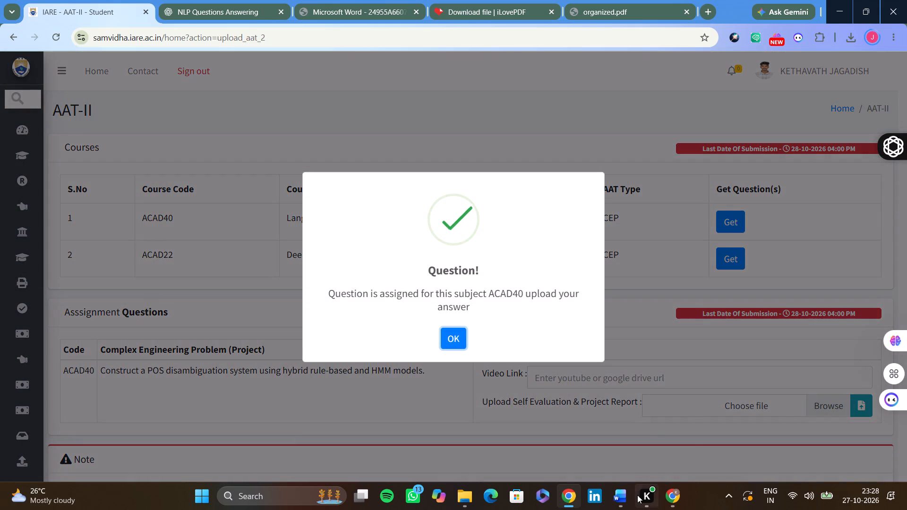
pyautogui.click(674, 496)
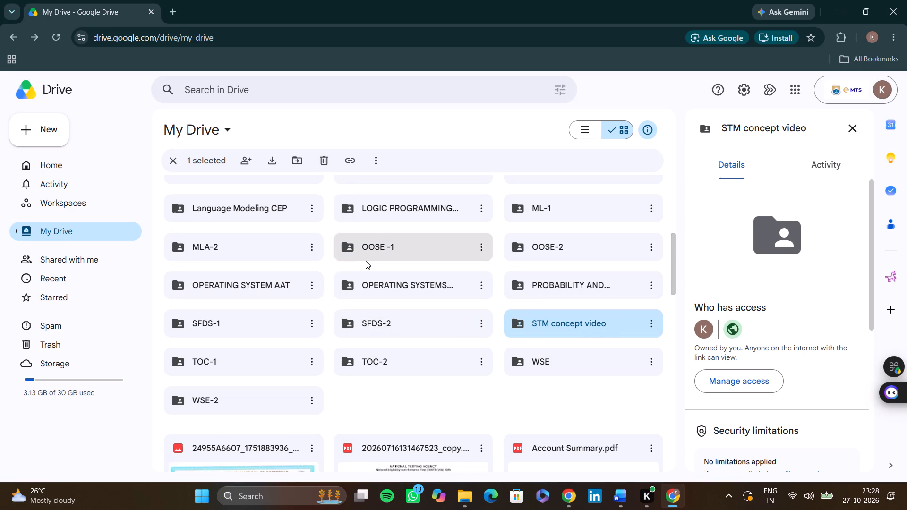
pyautogui.scroll(1, 368, 263)
pyautogui.doubleClick(235, 240)
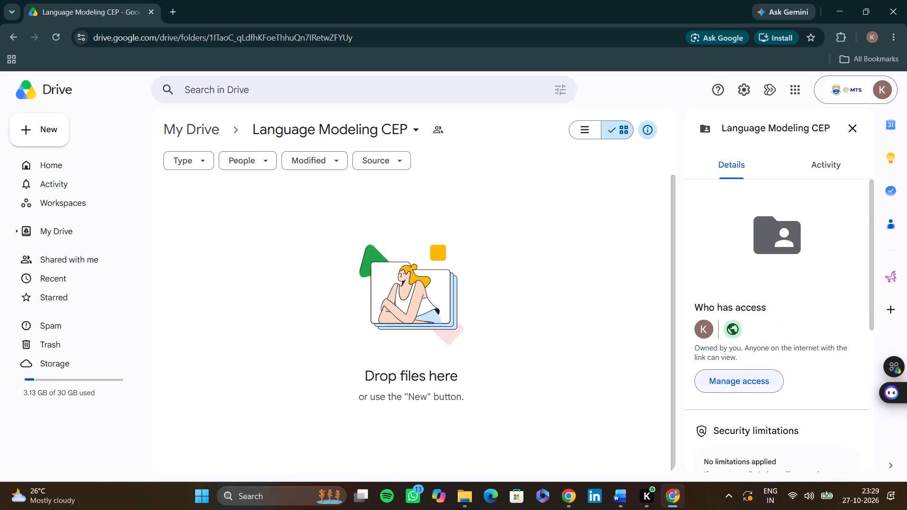
pyautogui.click(731, 391)
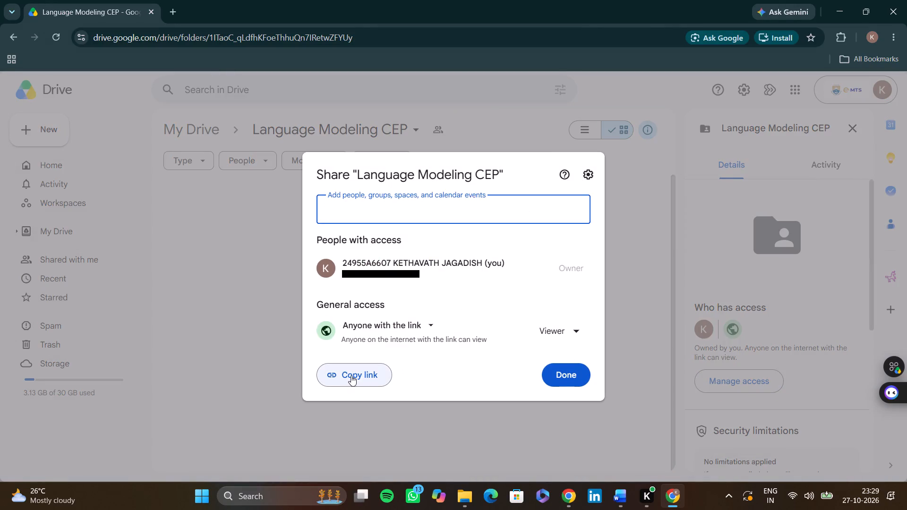
pyautogui.click(351, 375)
pyautogui.click(555, 375)
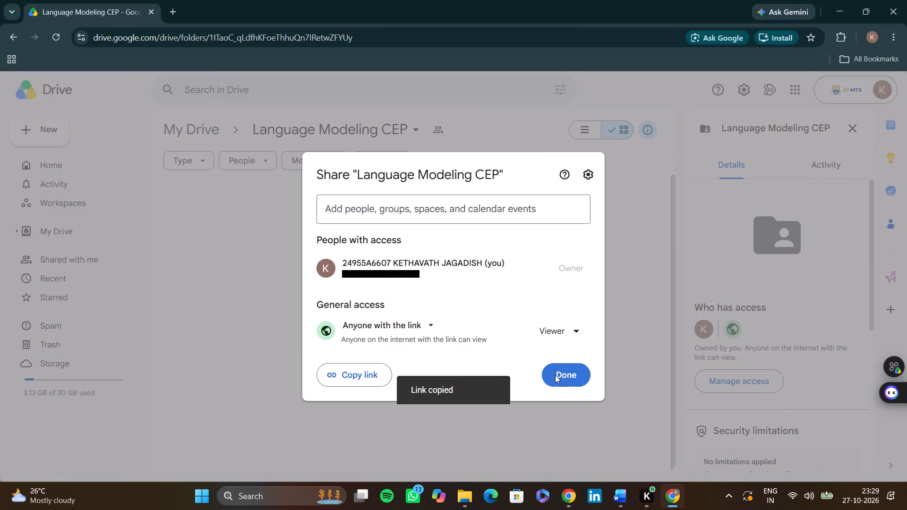
# Return to the IARE portal and enter the copied Drive folder link as the ACAD40 video link.
pyautogui.click(567, 452)
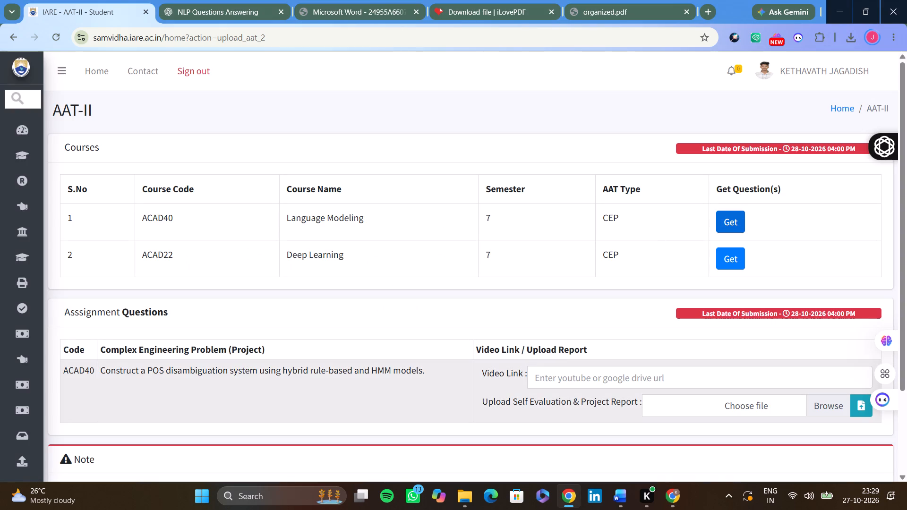
pyautogui.click(563, 380)
pyautogui.hotkey('ctrl', 'v')
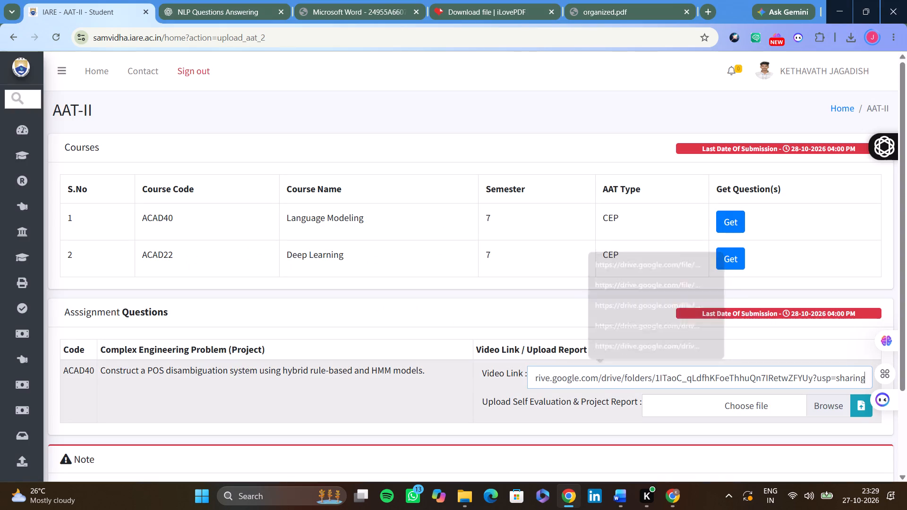
# Attach organized.pdf from Downloads as the ACAD40 self-evaluation and project report, and upload the submission.
pyautogui.click(822, 409)
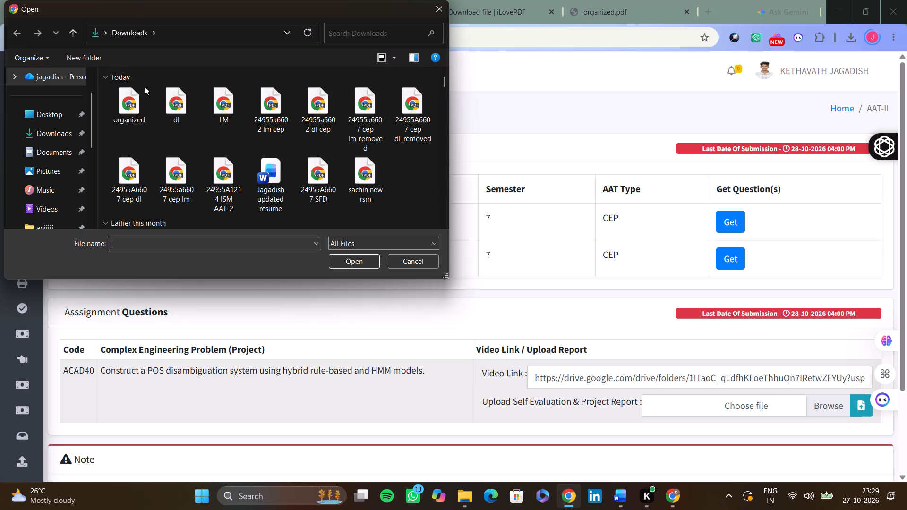
pyautogui.click(136, 97)
pyautogui.click(344, 257)
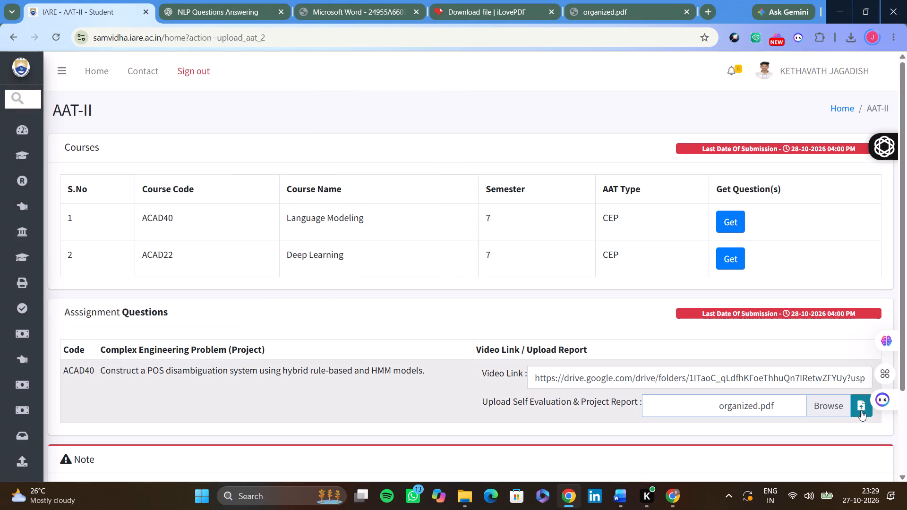
pyautogui.click(861, 410)
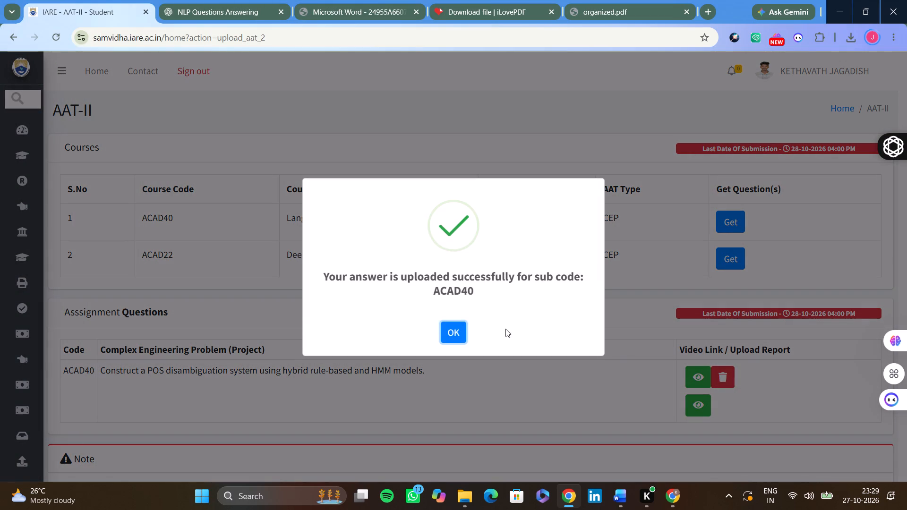
pyautogui.click(462, 331)
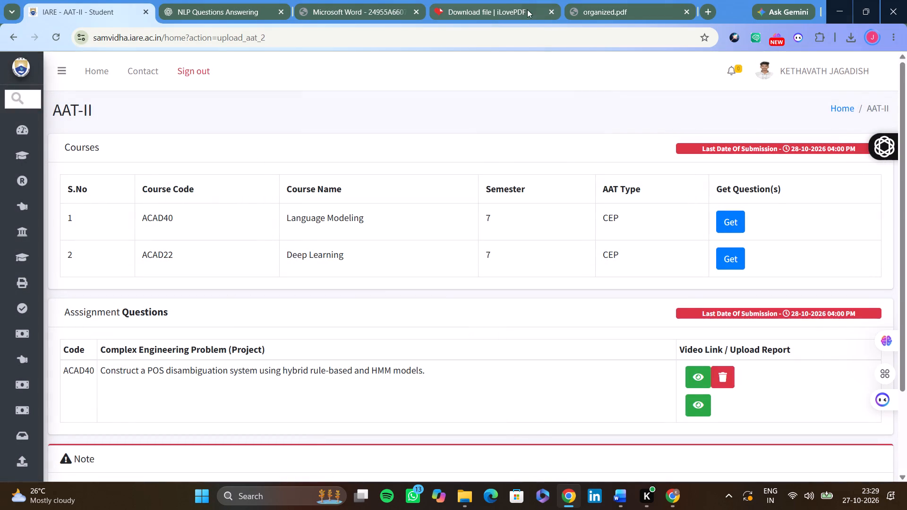
# Switch to iLovePDF and open a fresh Organize PDF page.
pyautogui.click(510, 7)
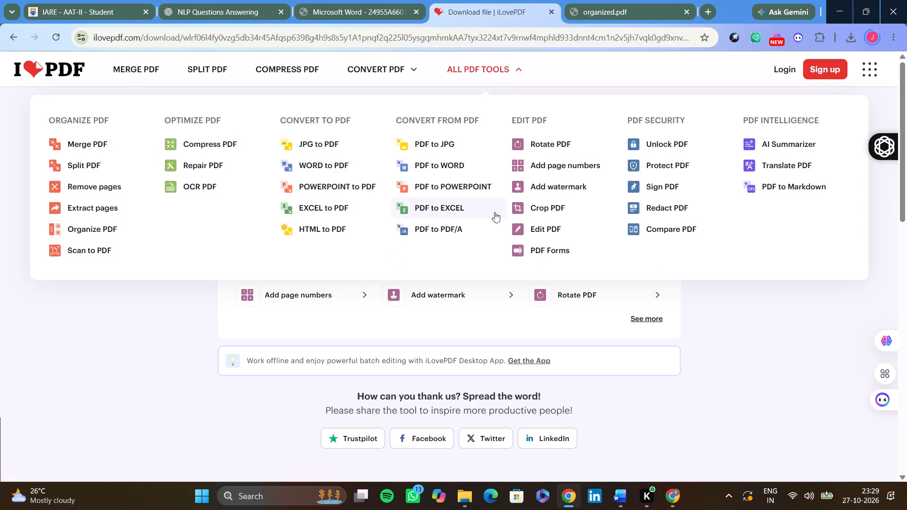
pyautogui.click(85, 228)
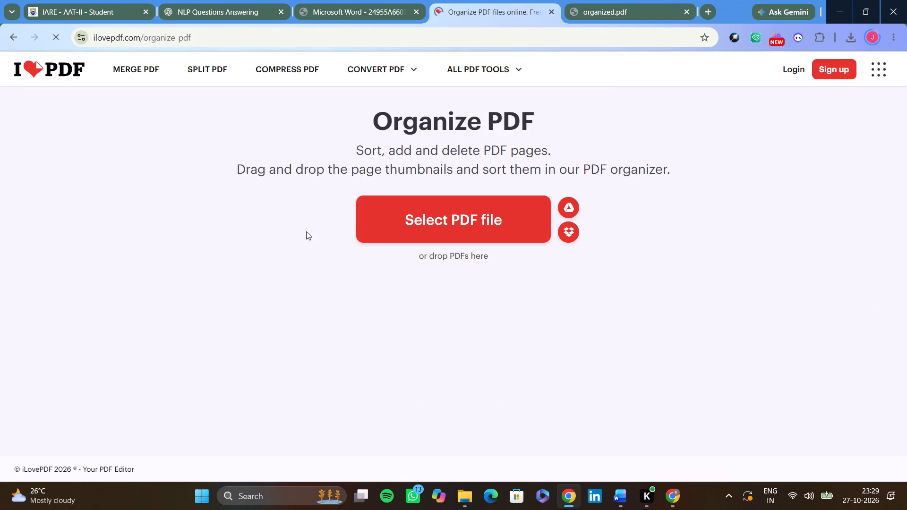
pyautogui.click(392, 215)
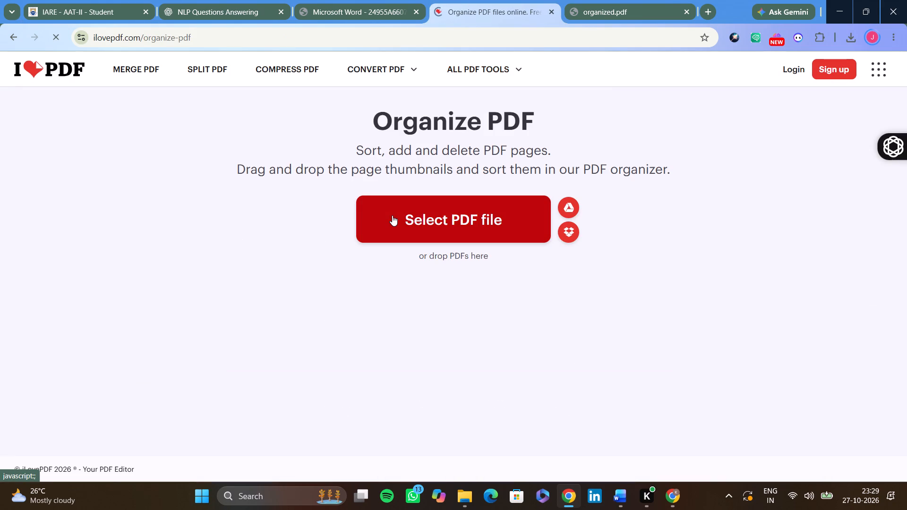
# Go back to the IARE AAT-II page and get the assigned question for Deep Learning (ACAD22).
pyautogui.click(99, 12)
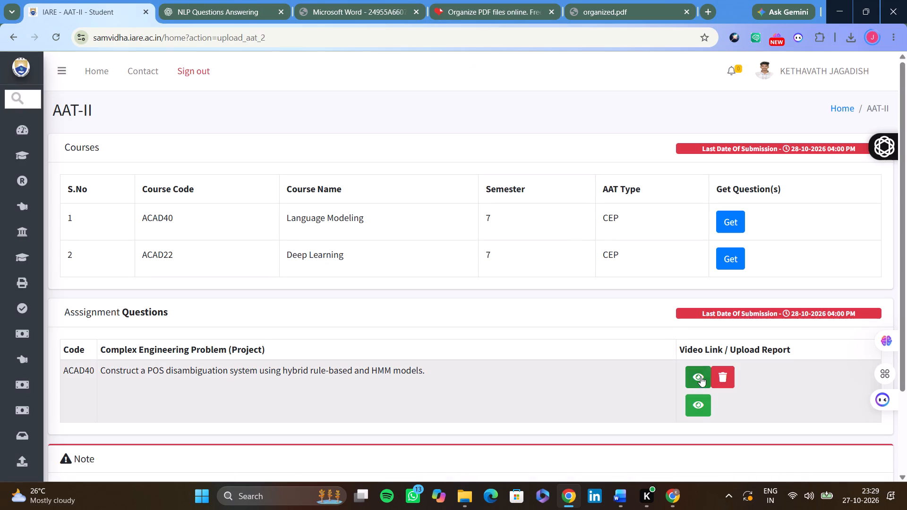
pyautogui.click(738, 253)
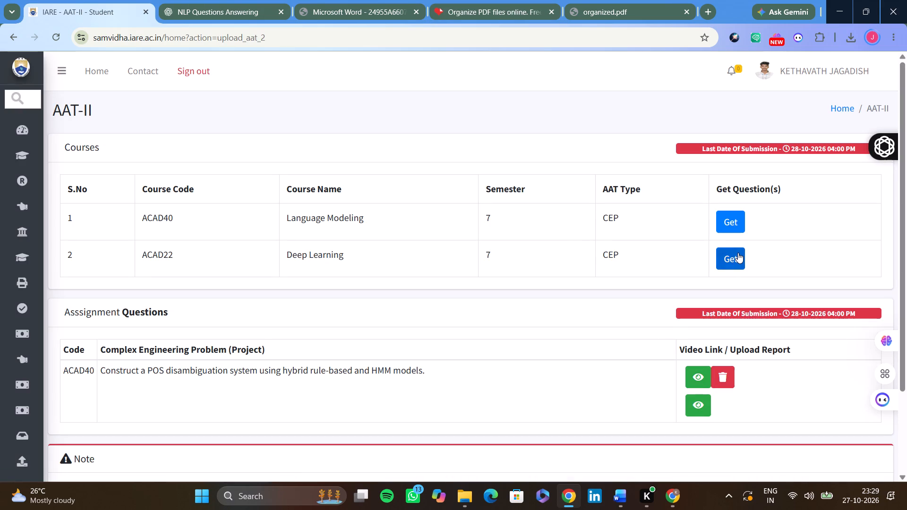
pyautogui.click(460, 336)
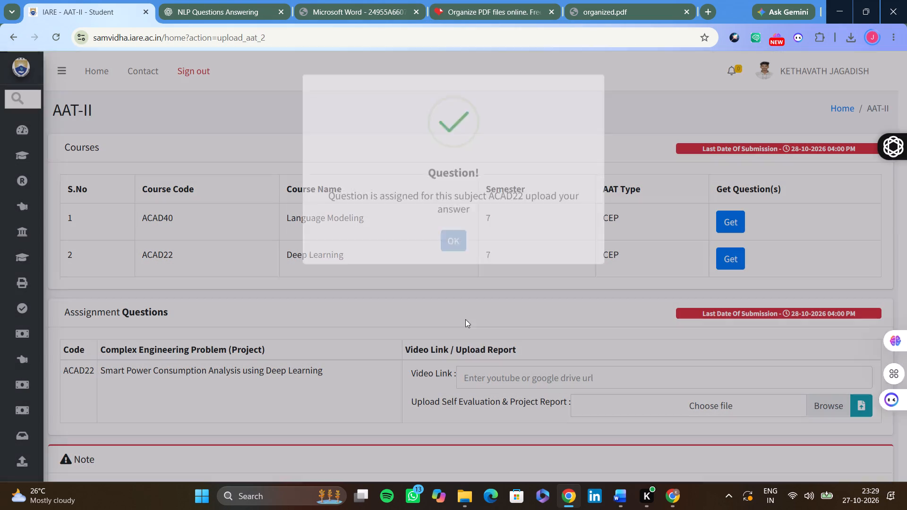
# Load the Deep Learning report whose file name ends in "cep dl_removed" into iLovePDF's Organize PDF tool.
pyautogui.click(481, 11)
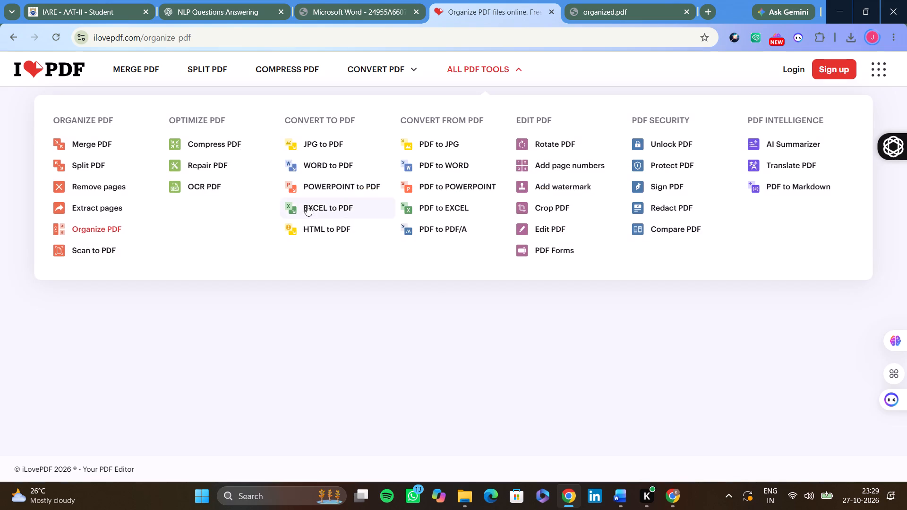
pyautogui.click(425, 212)
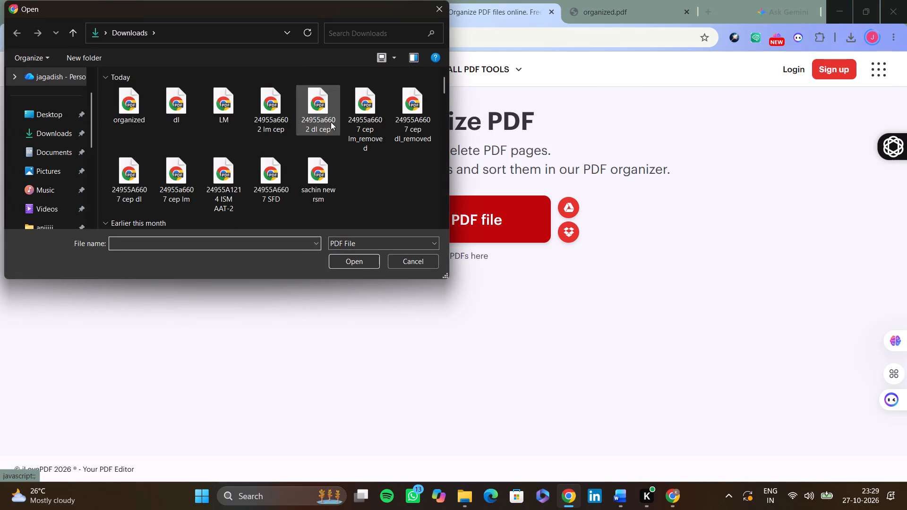
pyautogui.click(404, 121)
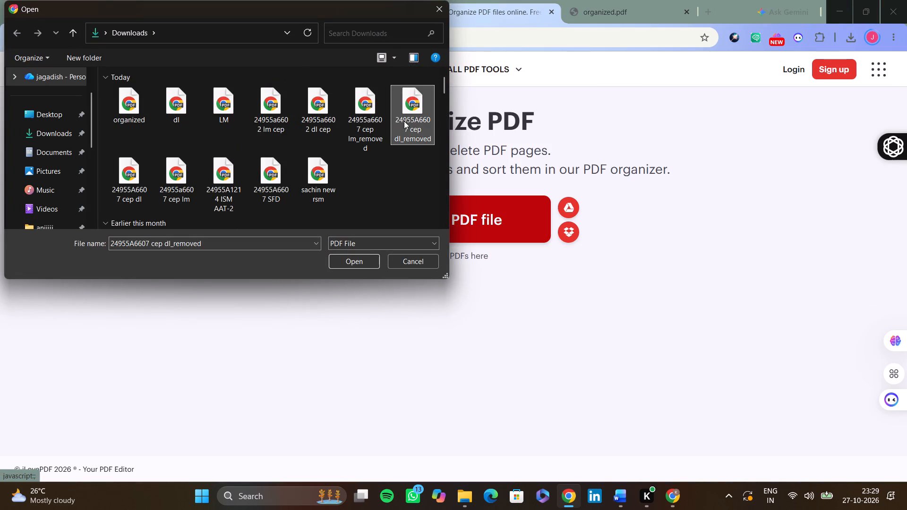
pyautogui.click(358, 262)
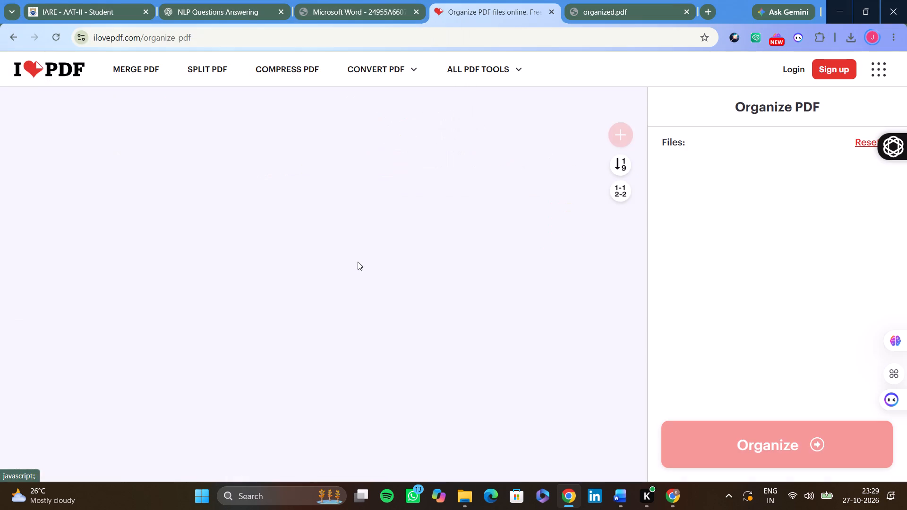
# Delete the old Acknowledgement page, page 9, from the Deep Learning report.
pyautogui.scroll(-2, 366, 307)
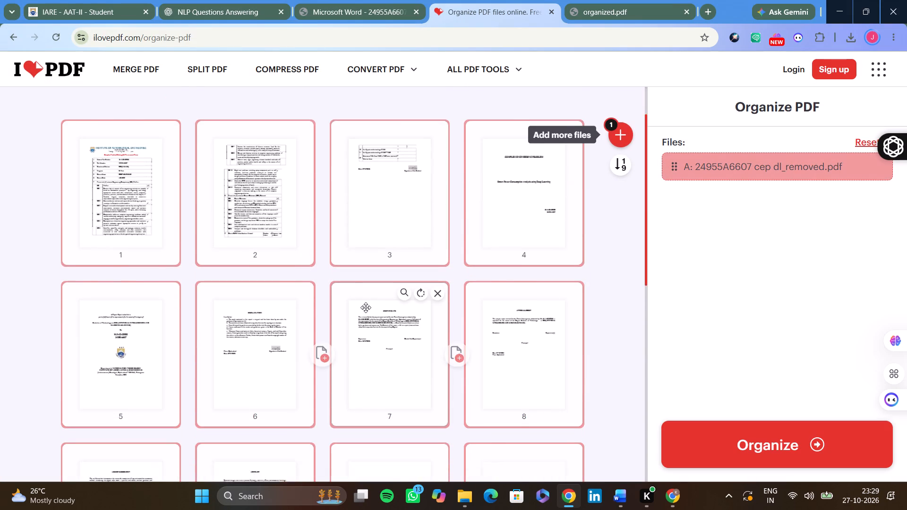
pyautogui.scroll(-1, 366, 307)
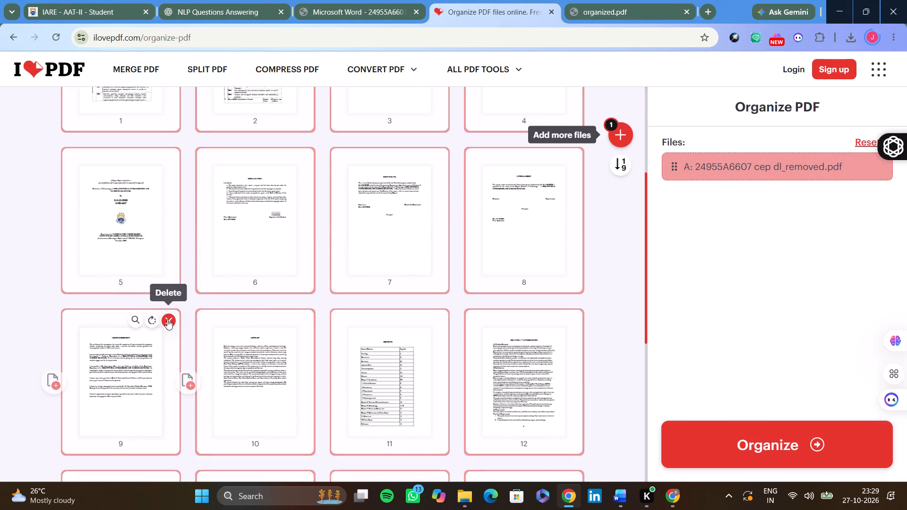
pyautogui.click(167, 319)
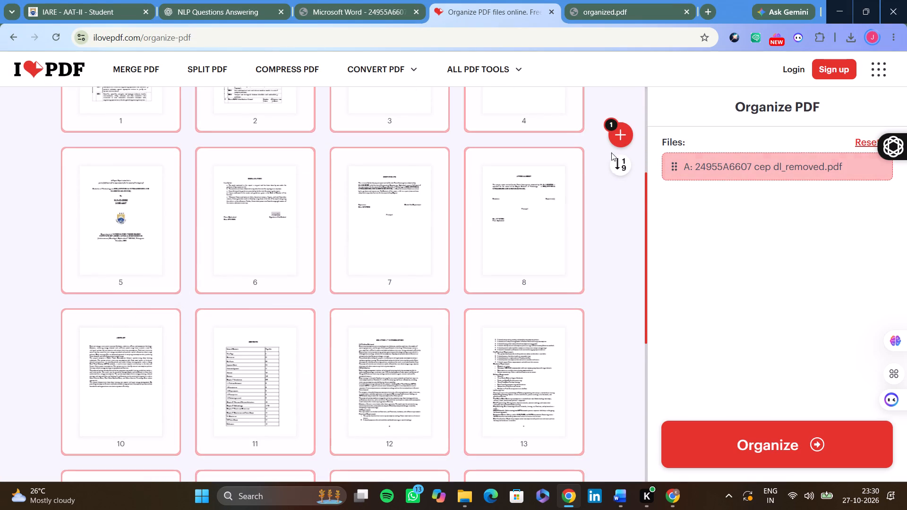
# Add dl.pdf from Downloads as a second file to the Deep Learning report arrangement.
pyautogui.click(612, 145)
pyautogui.click(619, 139)
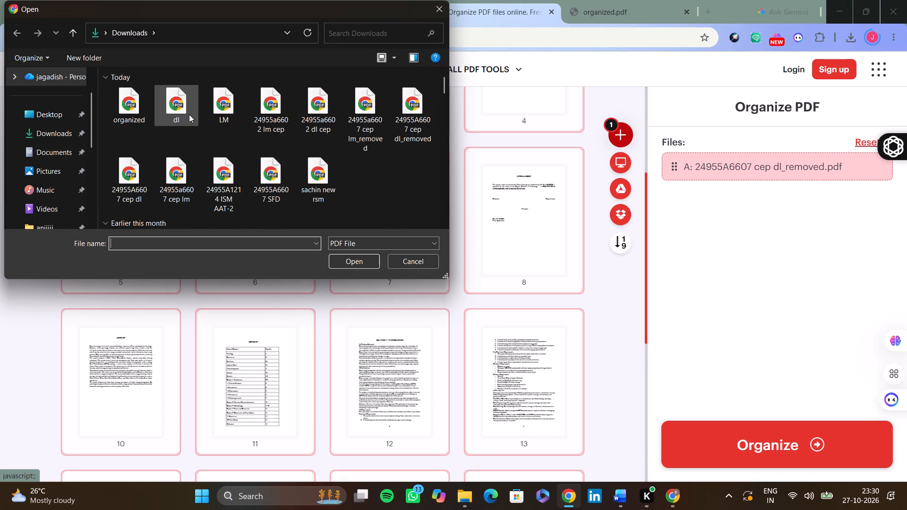
pyautogui.click(186, 115)
pyautogui.click(352, 264)
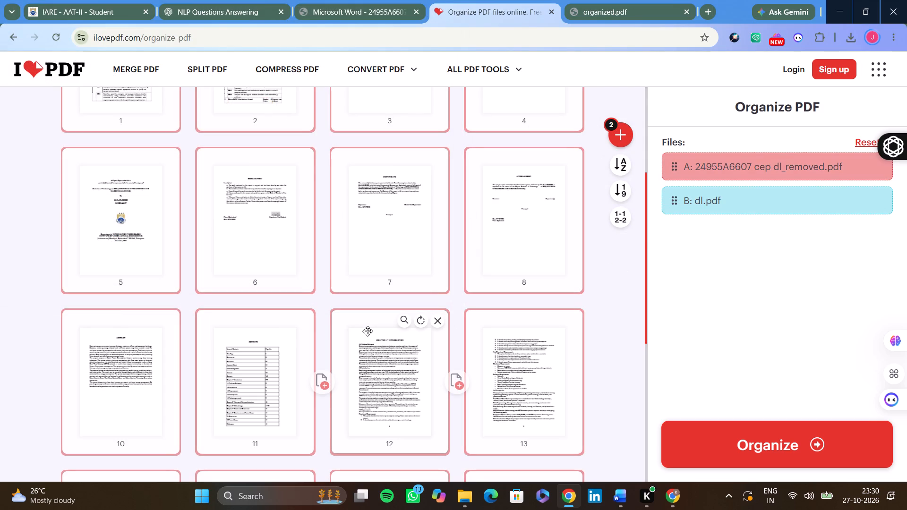
# Move the dl.pdf Acknowledgement page ahead of the Abstract, between pages 8 and 10 of the report.
pyautogui.scroll(-2, 442, 322)
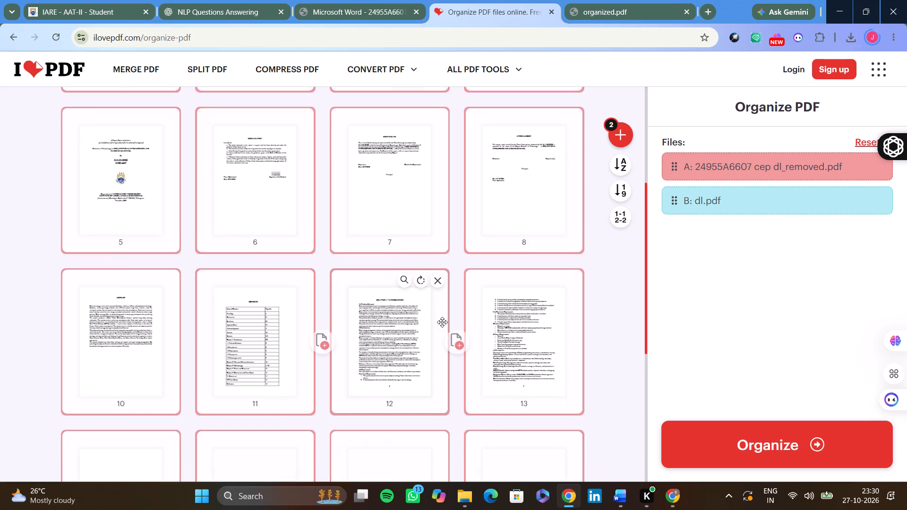
pyautogui.scroll(-5, 442, 322)
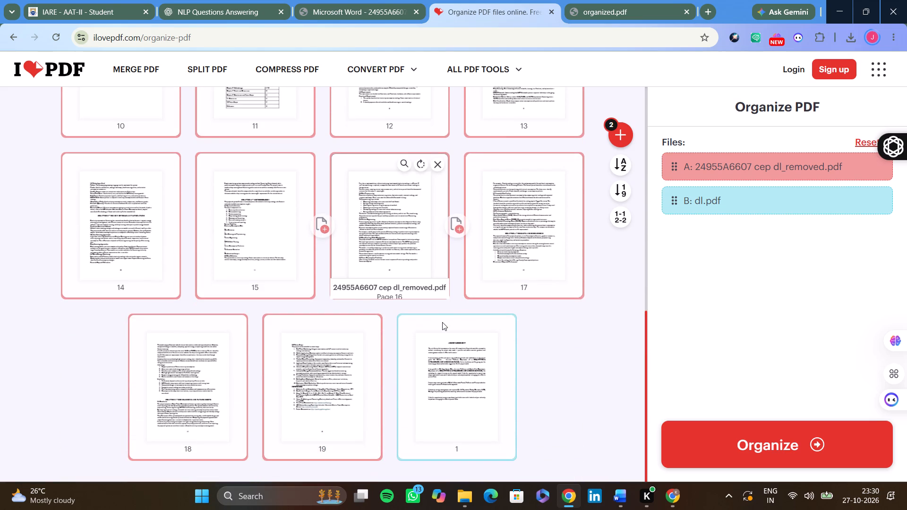
pyautogui.scroll(-1, 442, 322)
pyautogui.moveTo(451, 360); pyautogui.dragTo(134, 108)
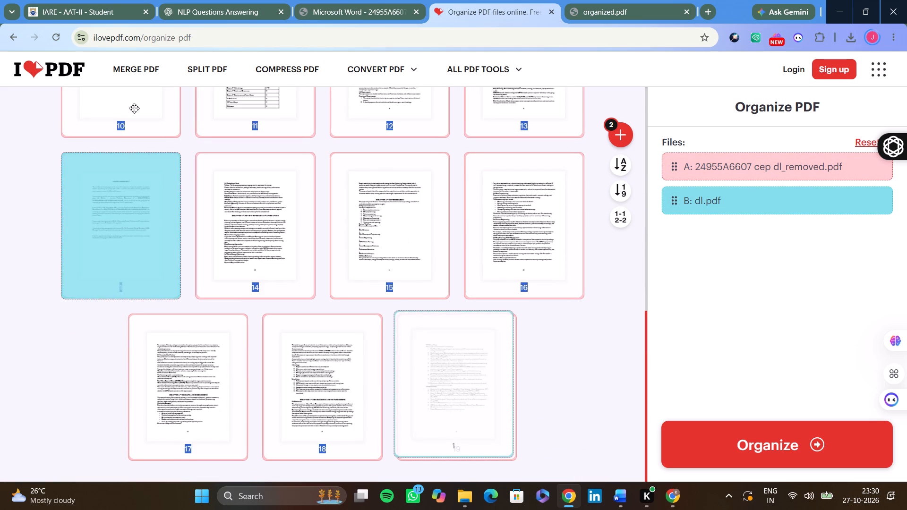
pyautogui.moveTo(134, 108); pyautogui.dragTo(147, 237)
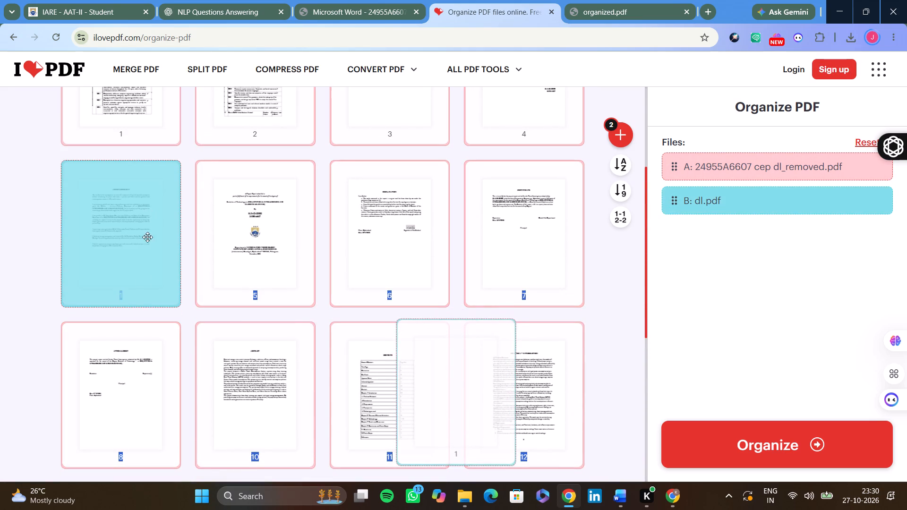
pyautogui.moveTo(147, 237); pyautogui.dragTo(164, 364)
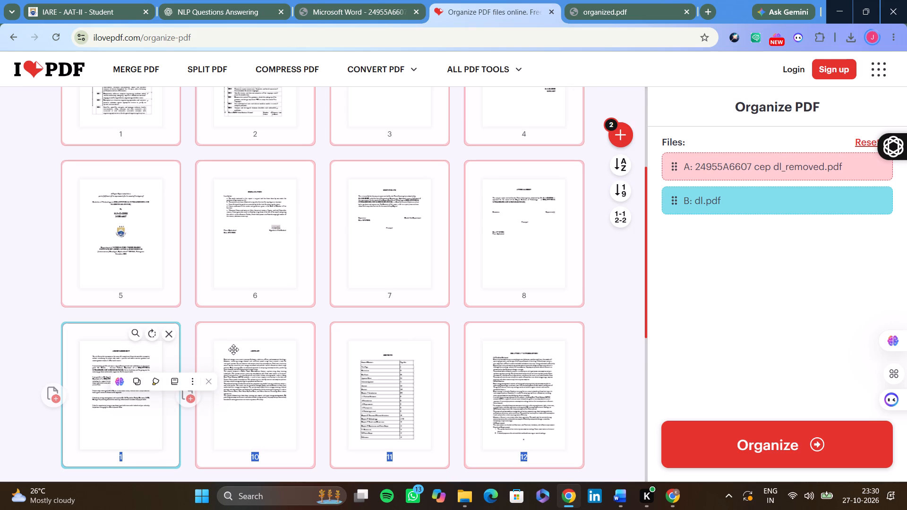
# Generate the reorganised Deep Learning report from the two arranged files and download the resulting PDF.
pyautogui.scroll(-3, 299, 307)
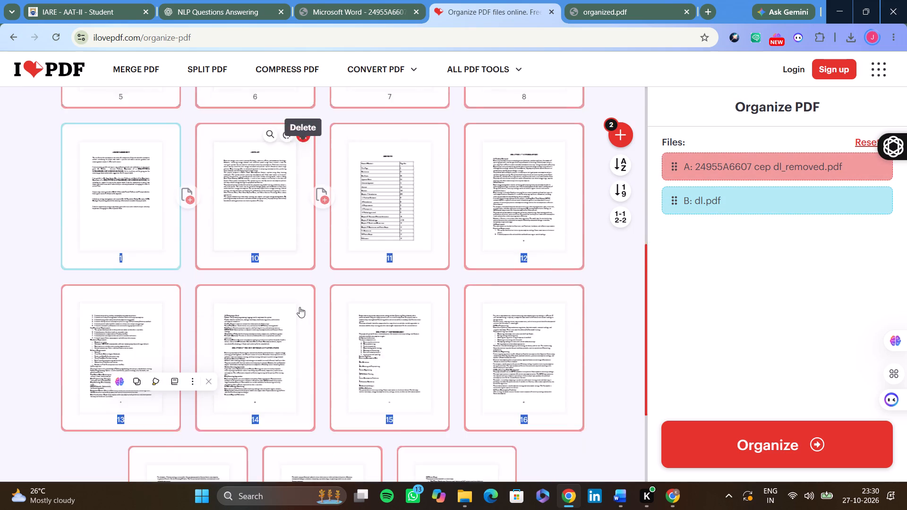
pyautogui.scroll(-5, 299, 307)
pyautogui.click(778, 450)
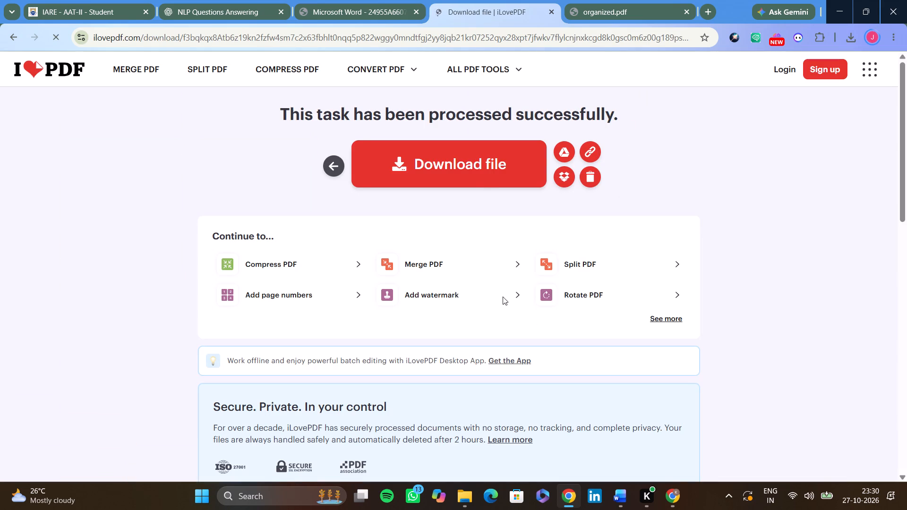
pyautogui.click(479, 180)
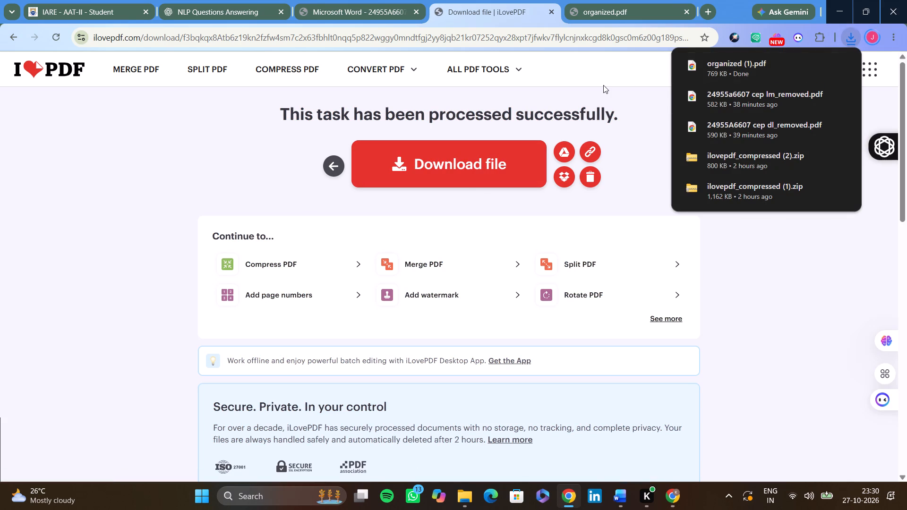
# Open the downloaded organized (1).pdf and review the Deep Learning self-assessment form on pages 1 to 3.
pyautogui.click(838, 63)
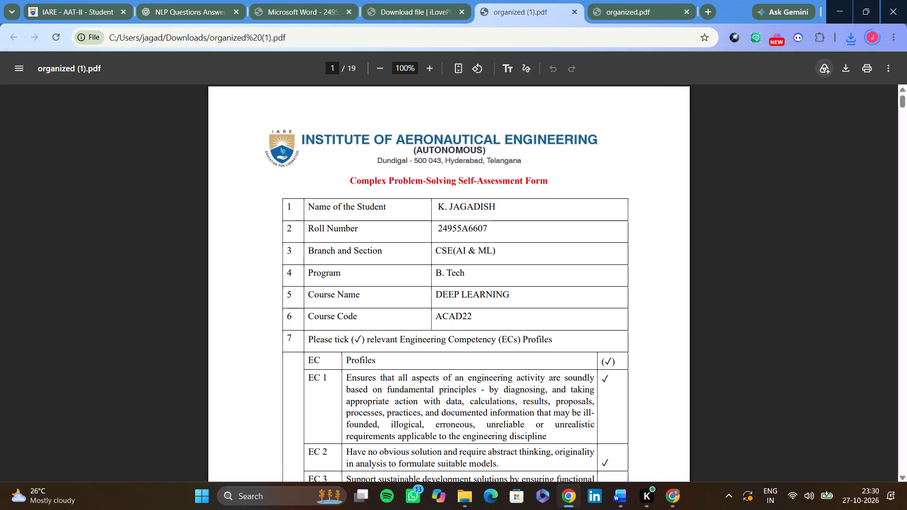
pyautogui.scroll(-4, 493, 246)
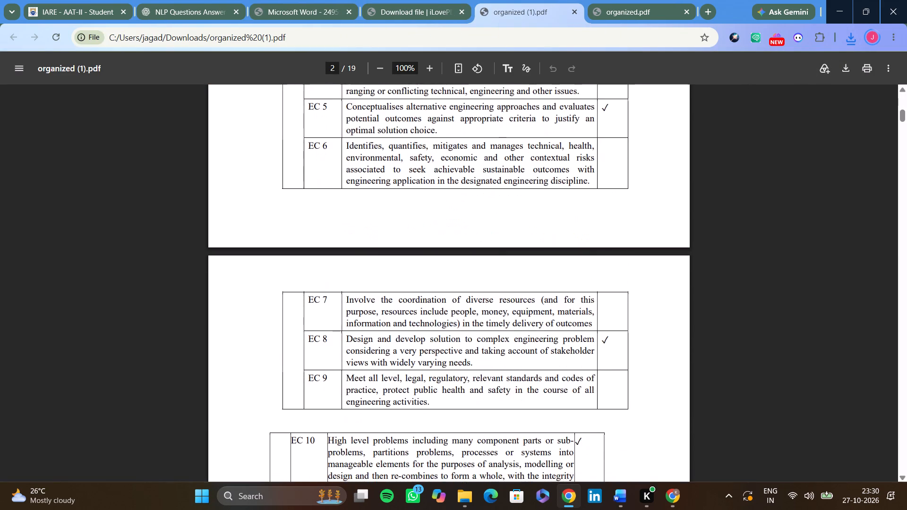
pyautogui.scroll(-4, 493, 246)
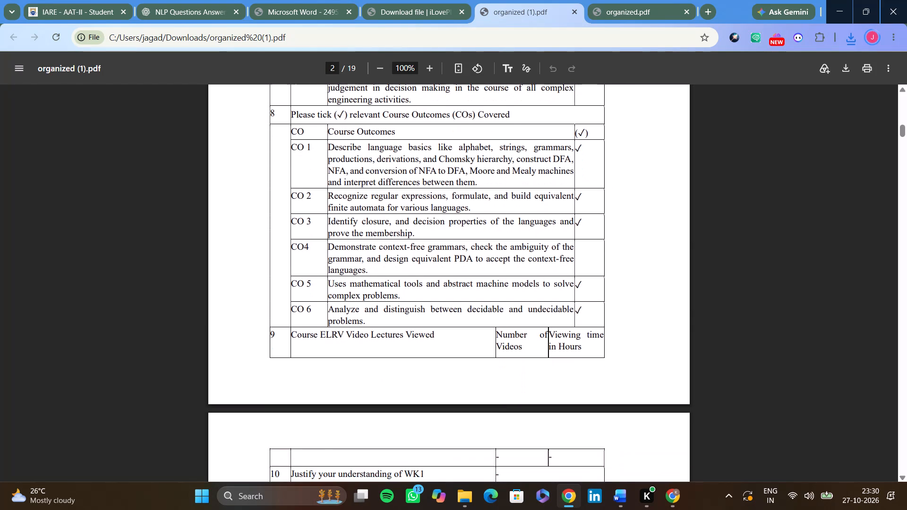
pyautogui.scroll(-4, 493, 246)
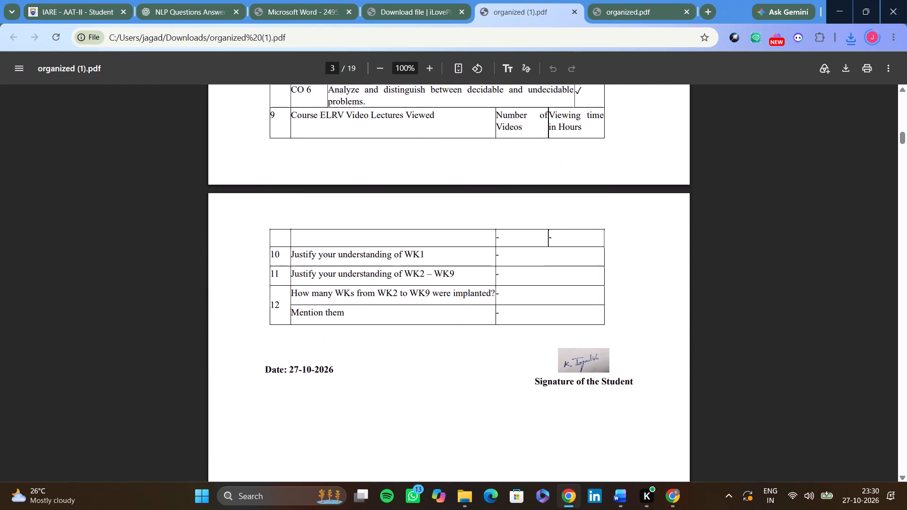
pyautogui.scroll(-1, 493, 246)
pyautogui.scroll(2, 493, 246)
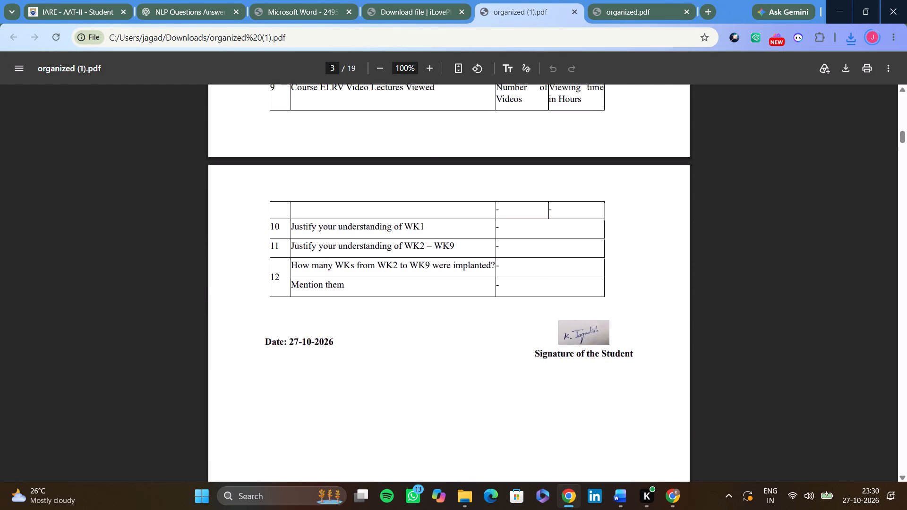
pyautogui.scroll(1, 493, 246)
pyautogui.scroll(-4, 493, 246)
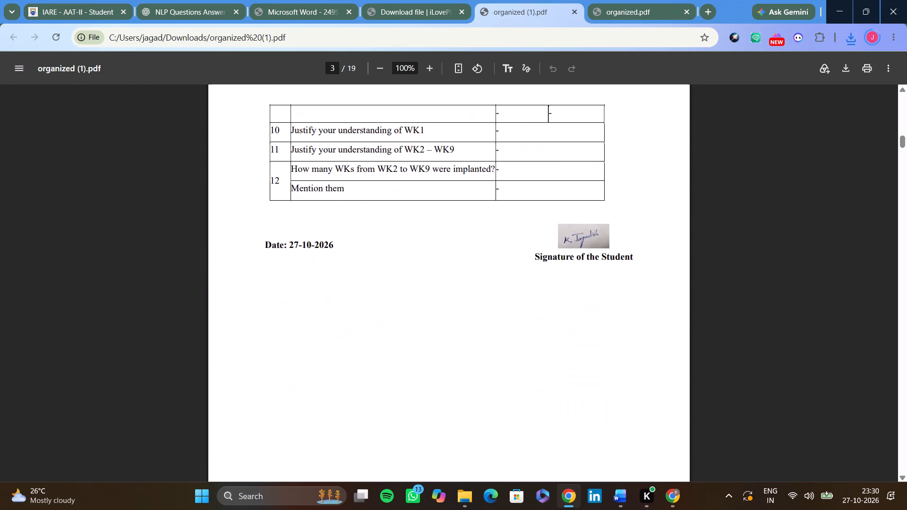
# Check the report's title, Declaration and Certificate pages and the replaced Acknowledgement on page 9.
pyautogui.scroll(-7, 493, 246)
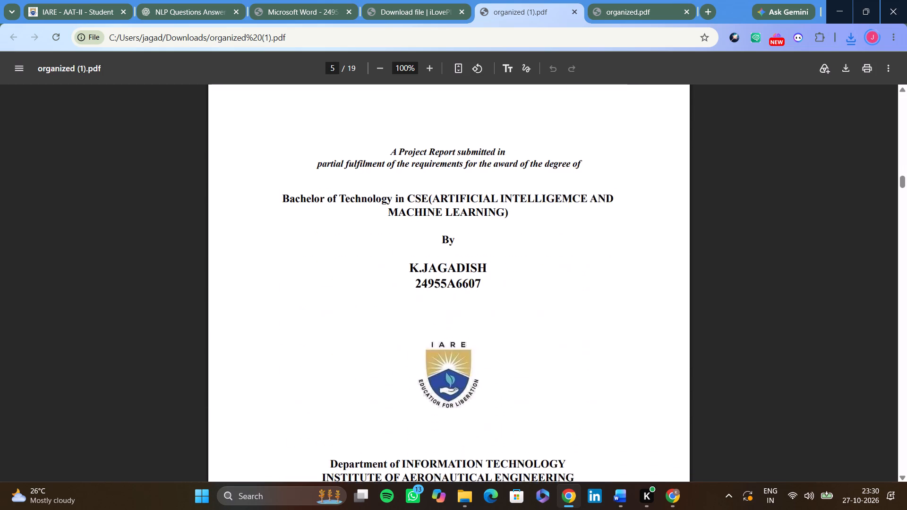
pyautogui.scroll(-9, 493, 246)
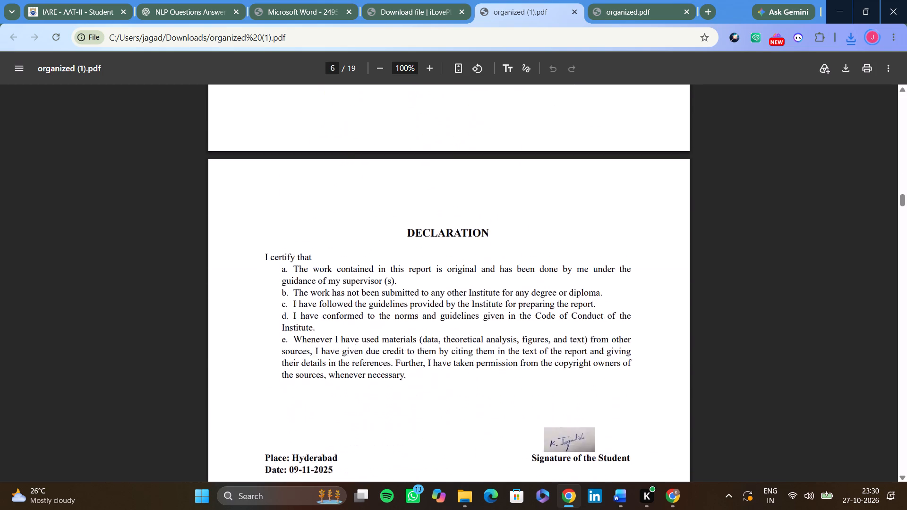
pyautogui.scroll(-7, 493, 246)
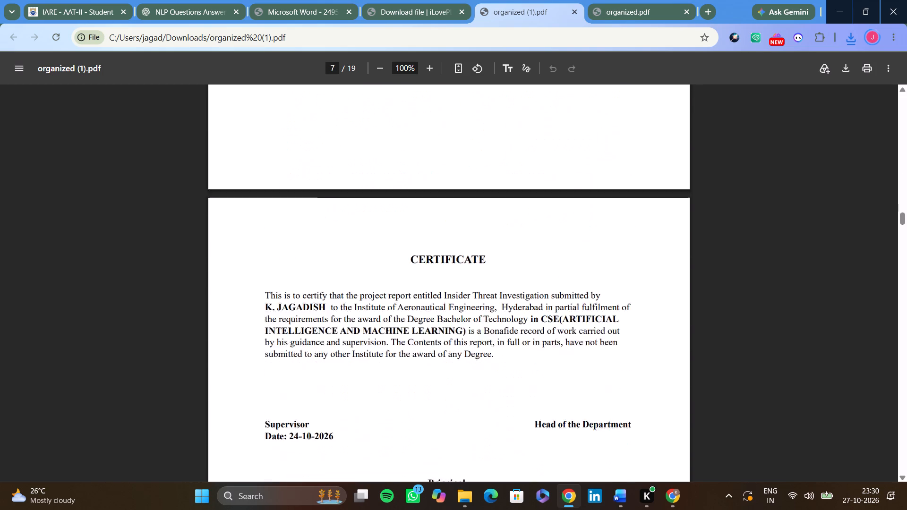
pyautogui.scroll(-6, 493, 246)
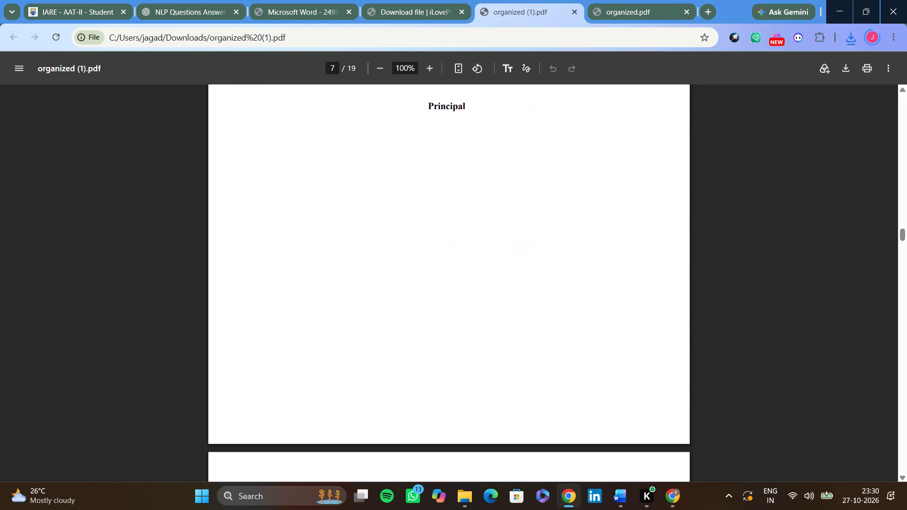
pyautogui.scroll(-10, 493, 246)
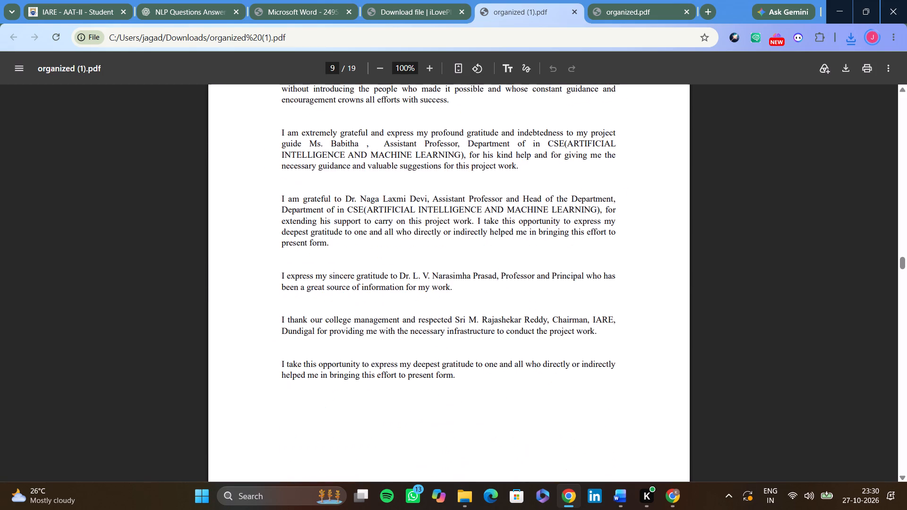
pyautogui.scroll(1, 493, 246)
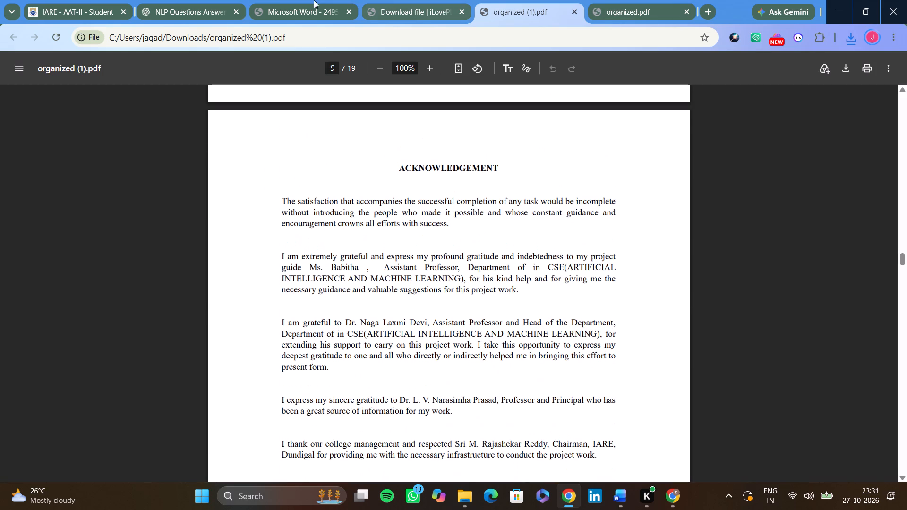
# Return to the IARE portal's AAT-II page with the Deep Learning (ACAD22) report upload.
pyautogui.click(85, 4)
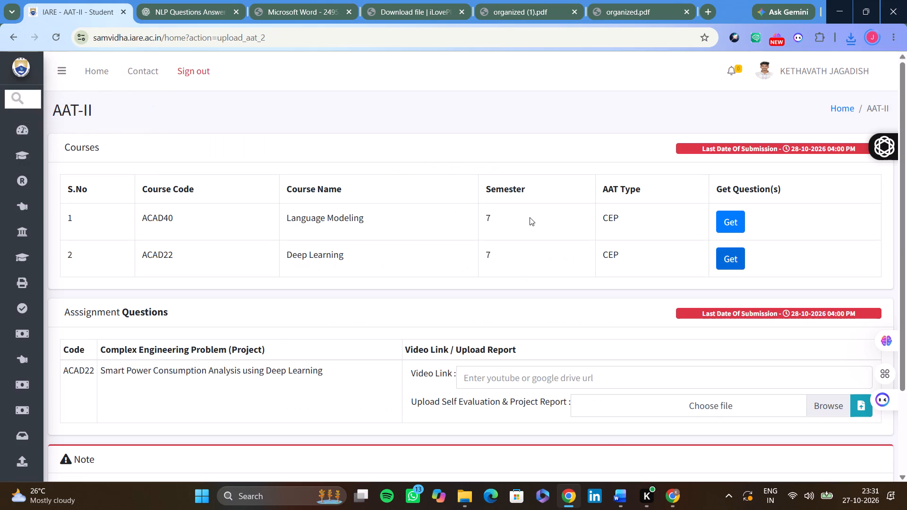